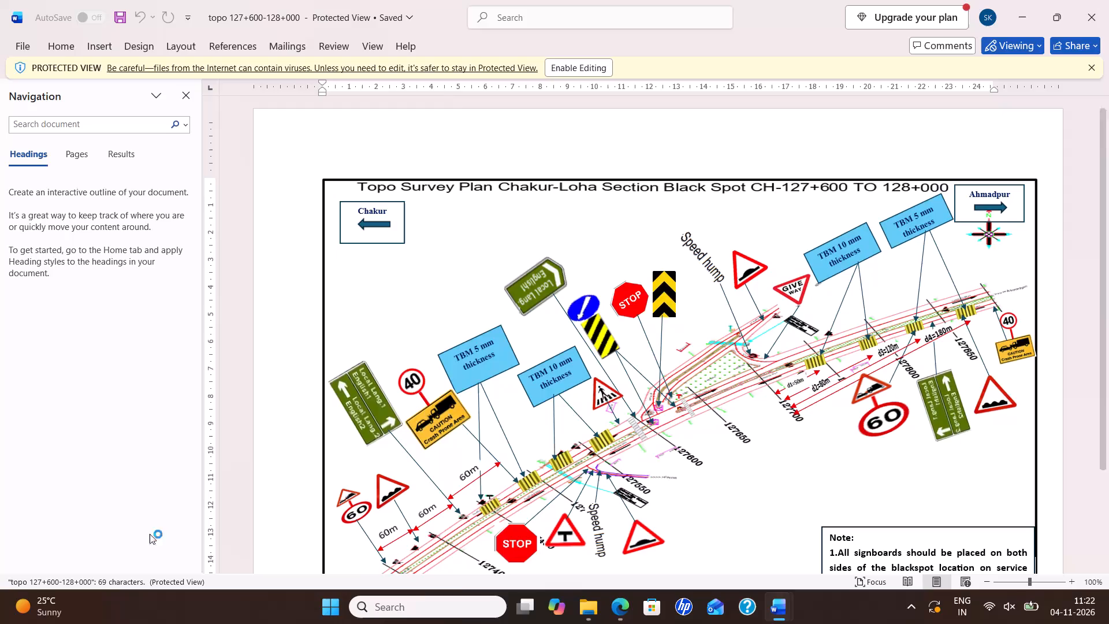
Examine the full topo survey plan of the Chakur-Loha black spot, CH-127+600 to 128+000, including its signboard notes.
scroll(689, 321, "down", 2)
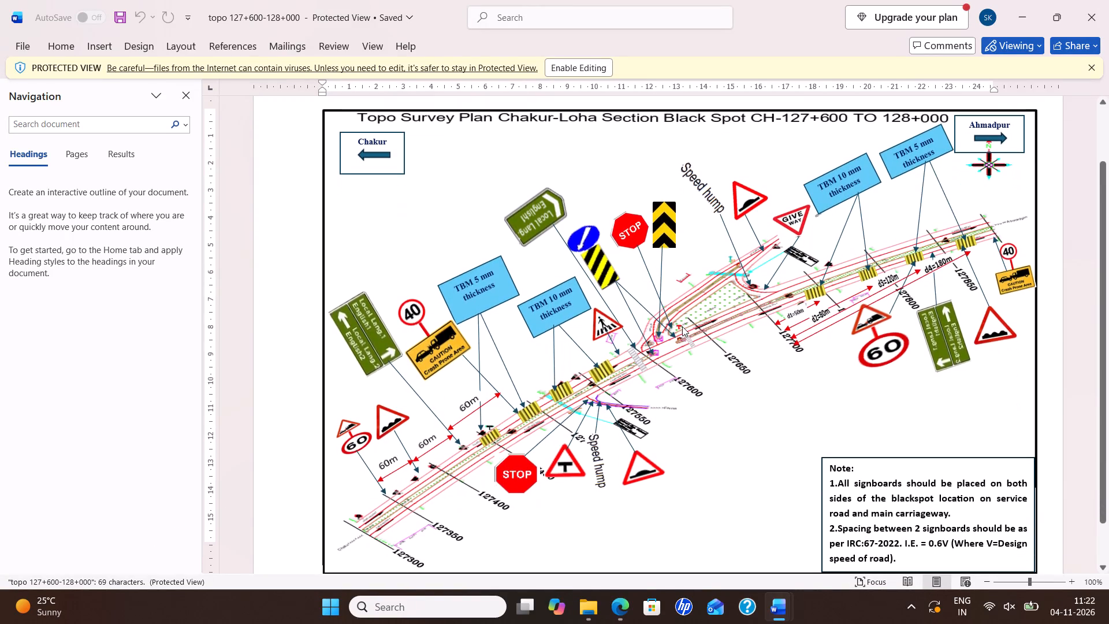
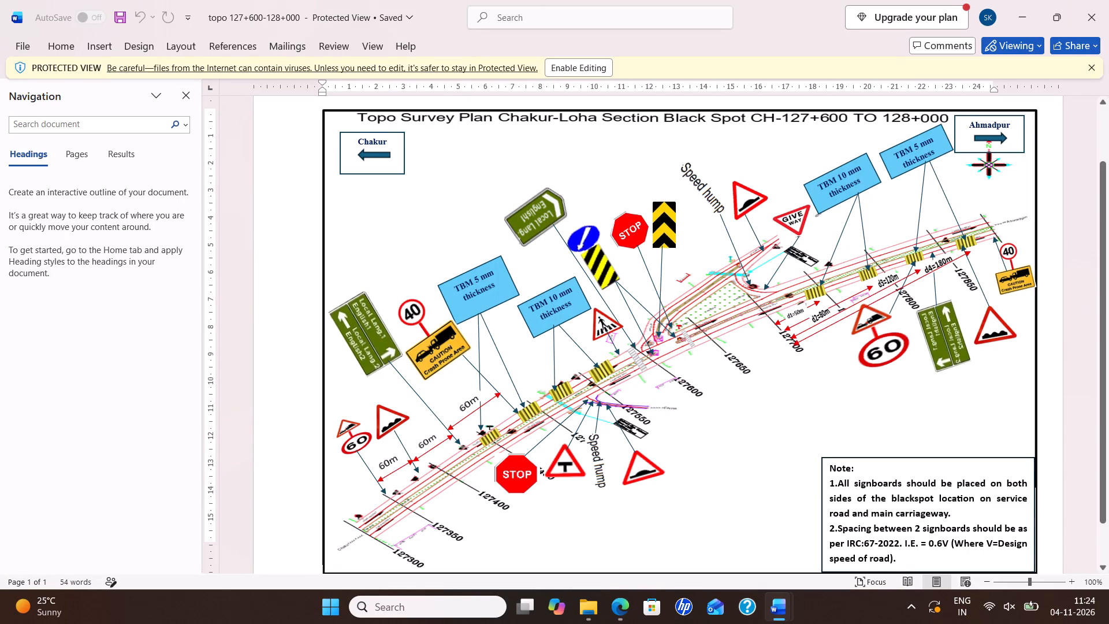
Enable editing of the protected topo survey plan document.
left_click(552, 68)
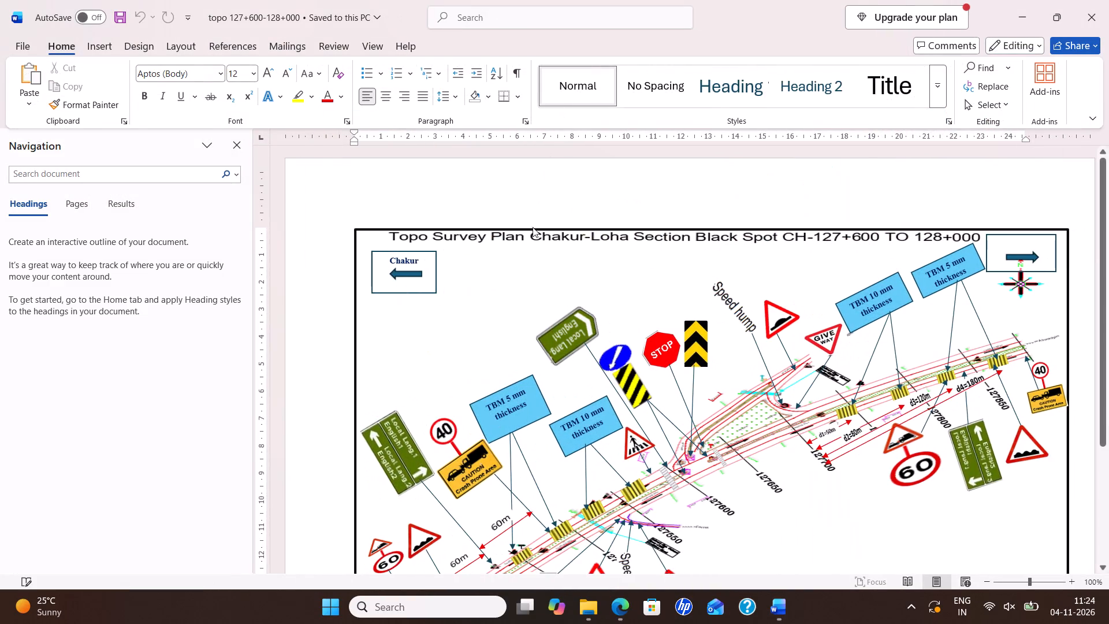
Rotate the green "Local Lang. English1" direction sign so its text reads upright, tilted roughly parallel to the road.
left_click(520, 240)
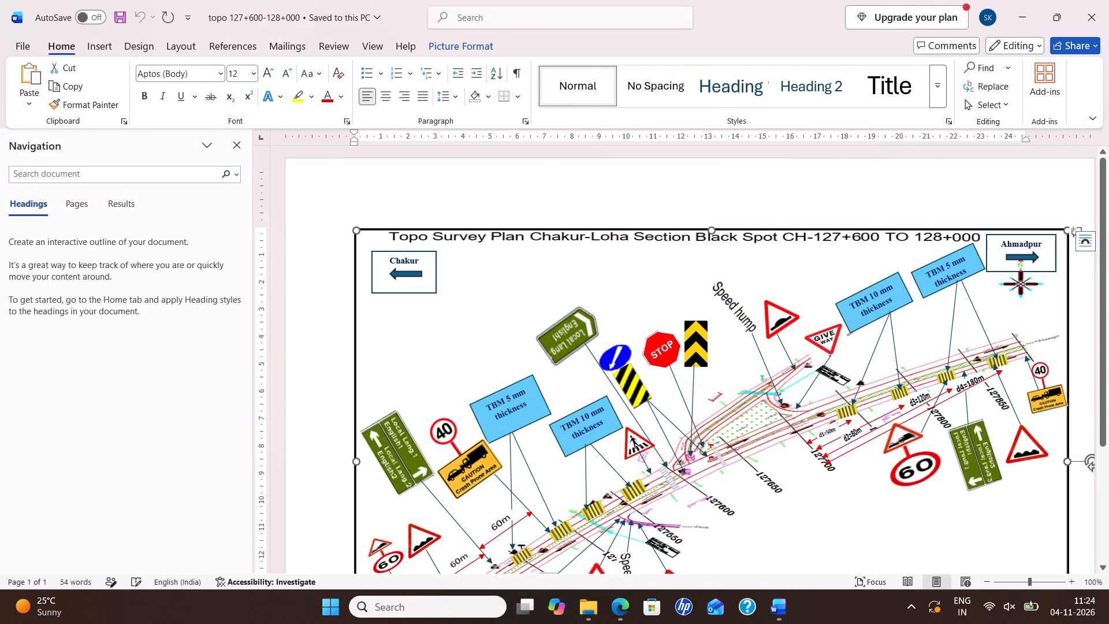
scroll(539, 290, "down", 2)
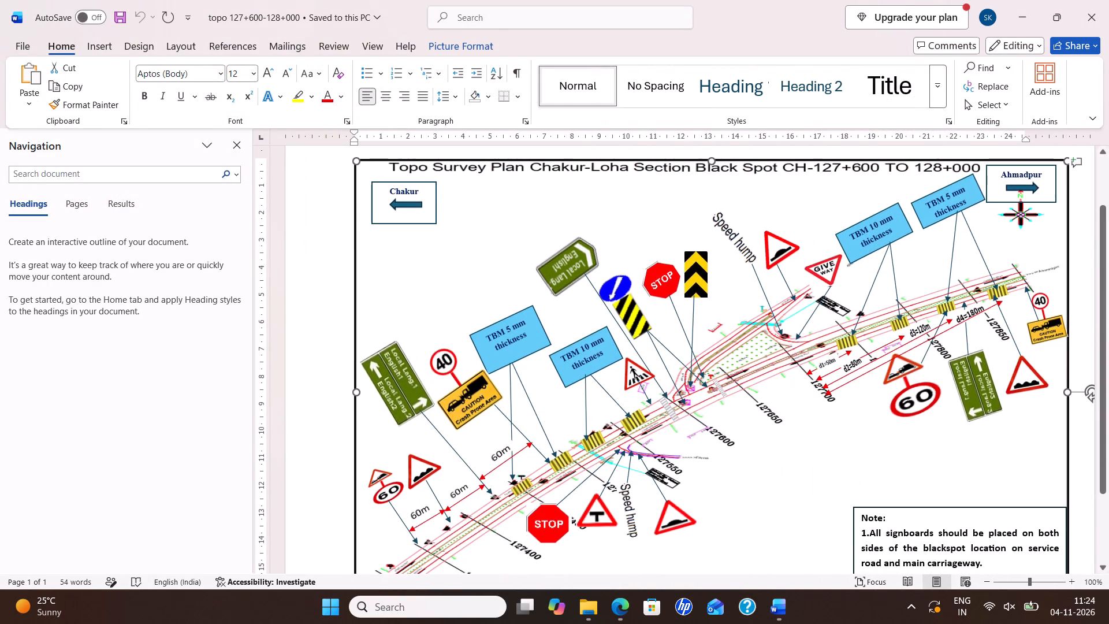
left_click(564, 271)
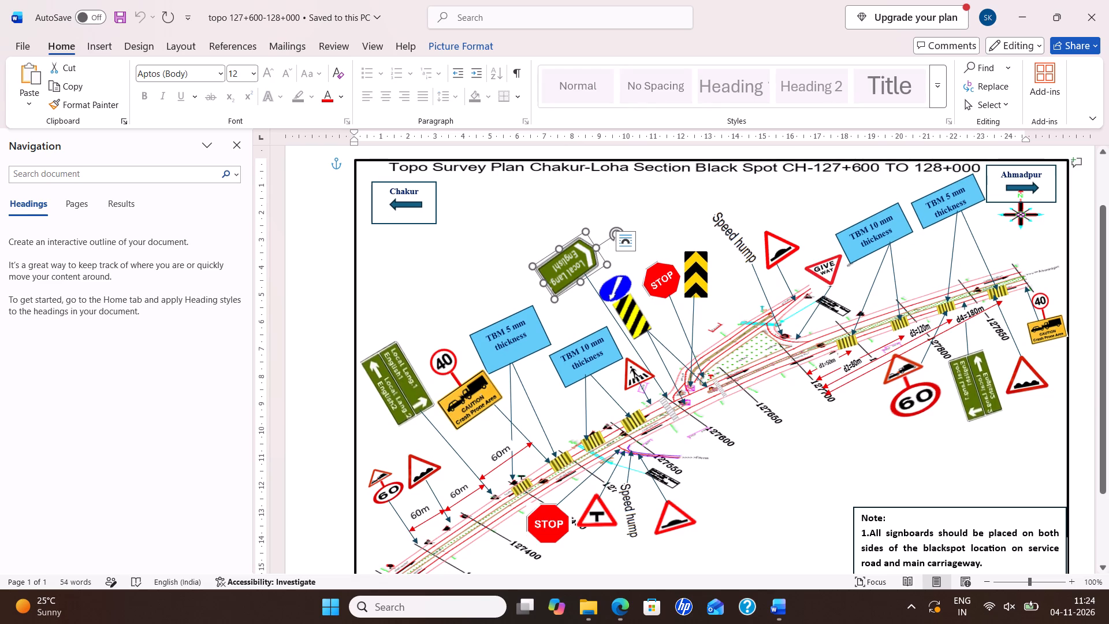
left_click_drag(613, 230, 460, 282)
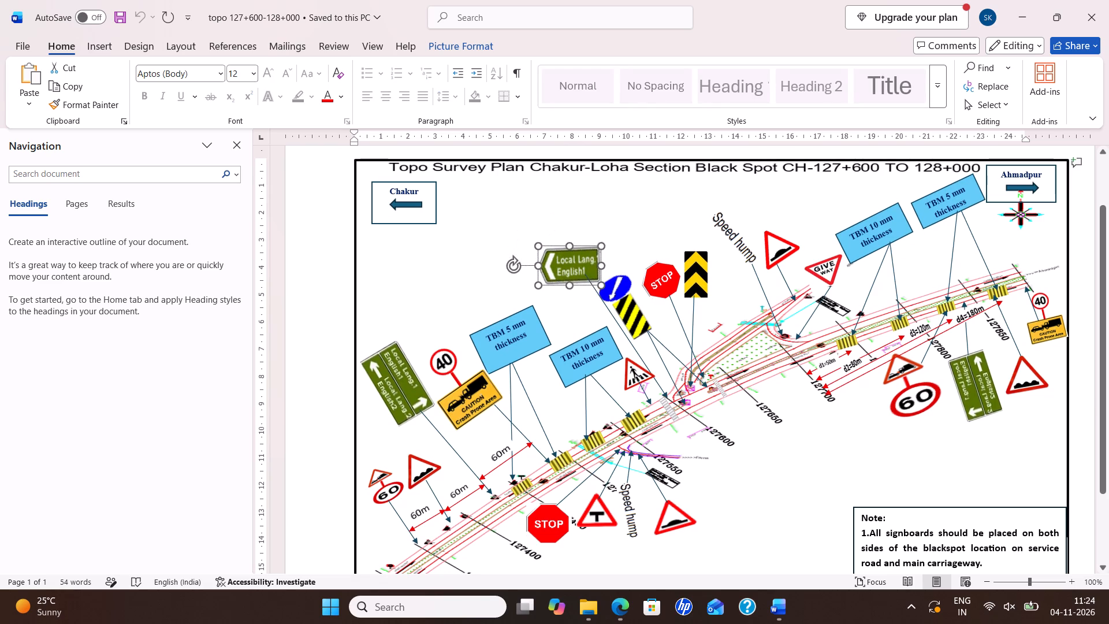
left_click_drag(460, 282, 483, 328)
left_click(448, 294)
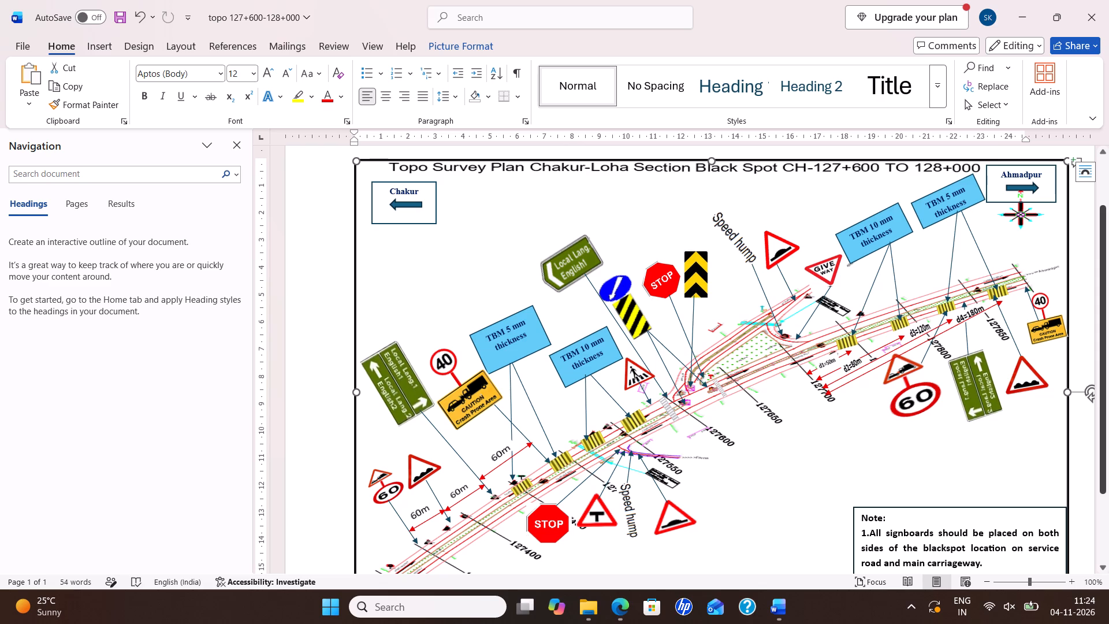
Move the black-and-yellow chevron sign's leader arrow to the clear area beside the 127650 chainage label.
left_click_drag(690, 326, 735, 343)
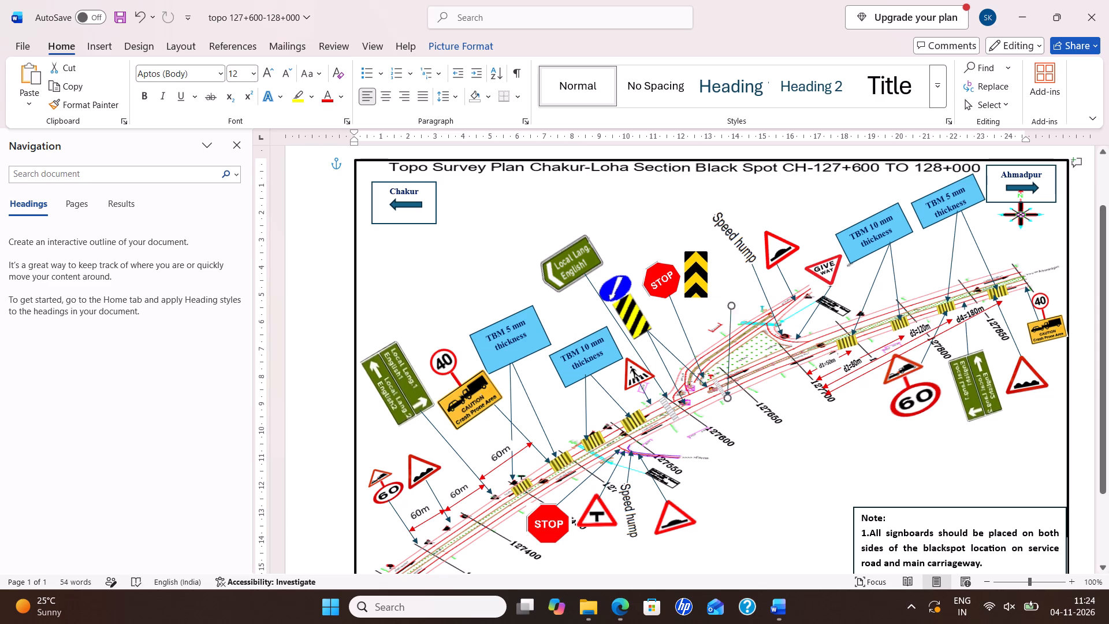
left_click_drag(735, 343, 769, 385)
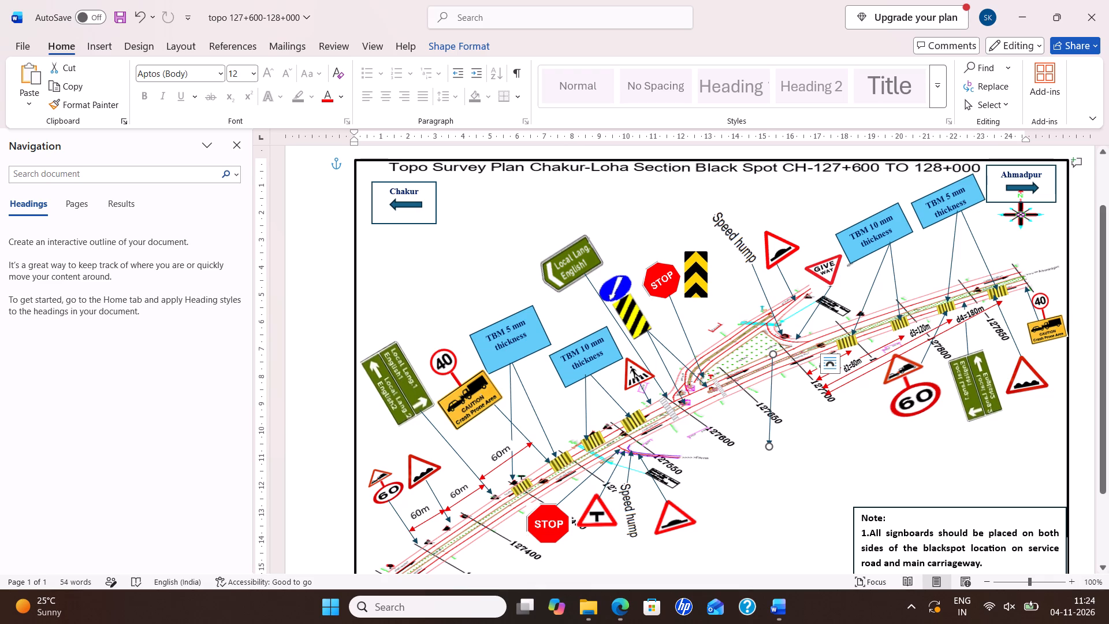
Duplicate the leader arrow of the striped hazard marker and place the copy from the marker to the island nose near 127600.
left_click(668, 372)
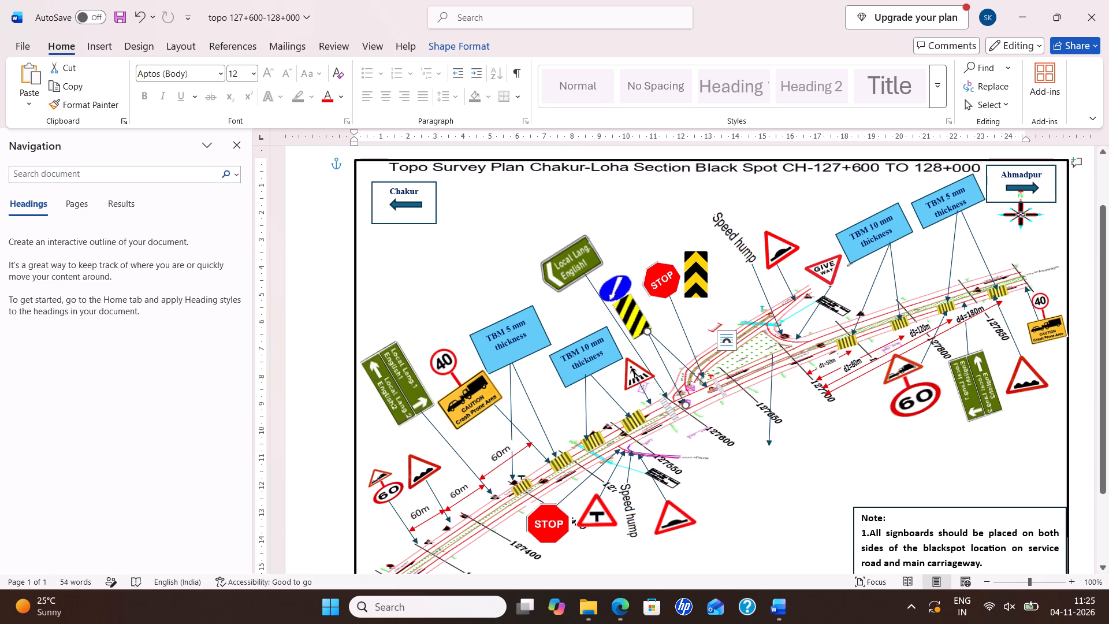
key("ctrl+c")
key("ctrl+v")
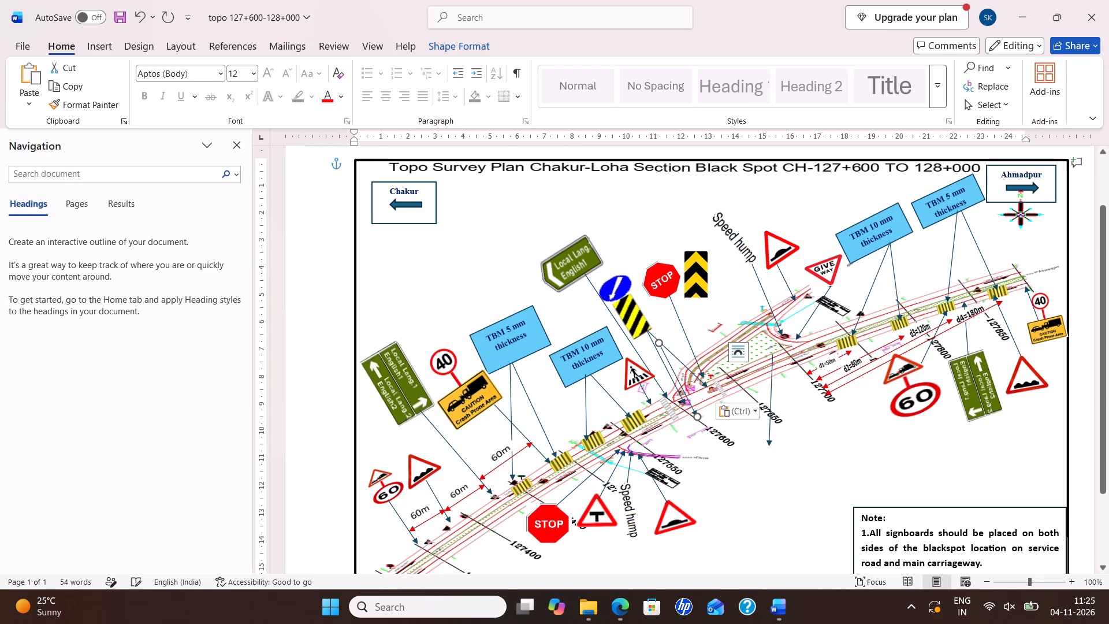
left_click_drag(695, 415, 695, 413)
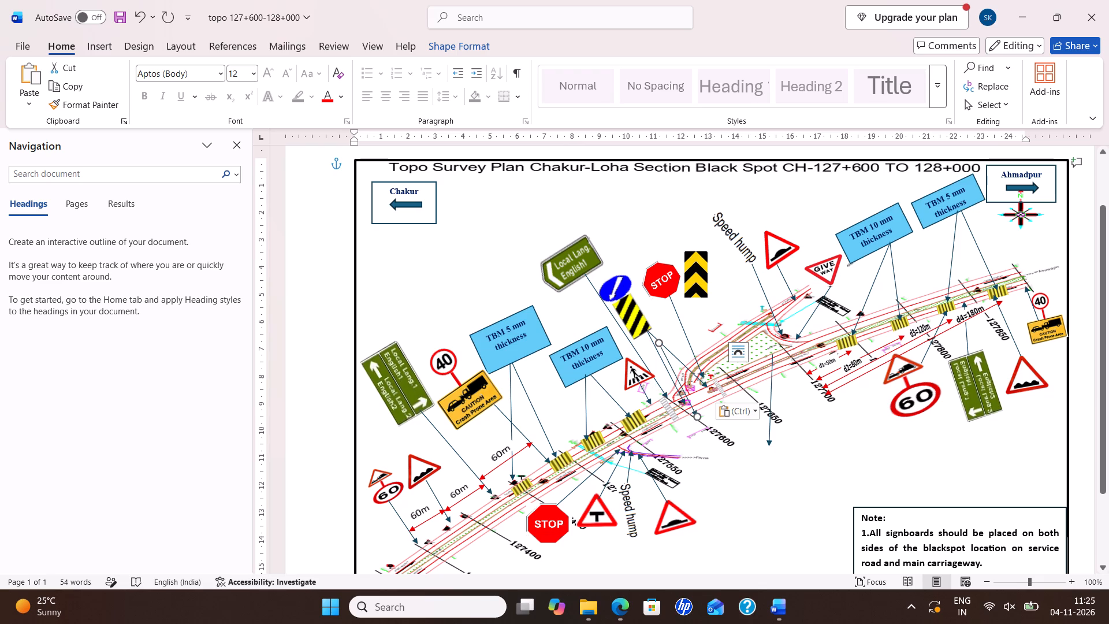
left_click_drag(695, 413, 690, 386)
left_click_drag(657, 341, 650, 336)
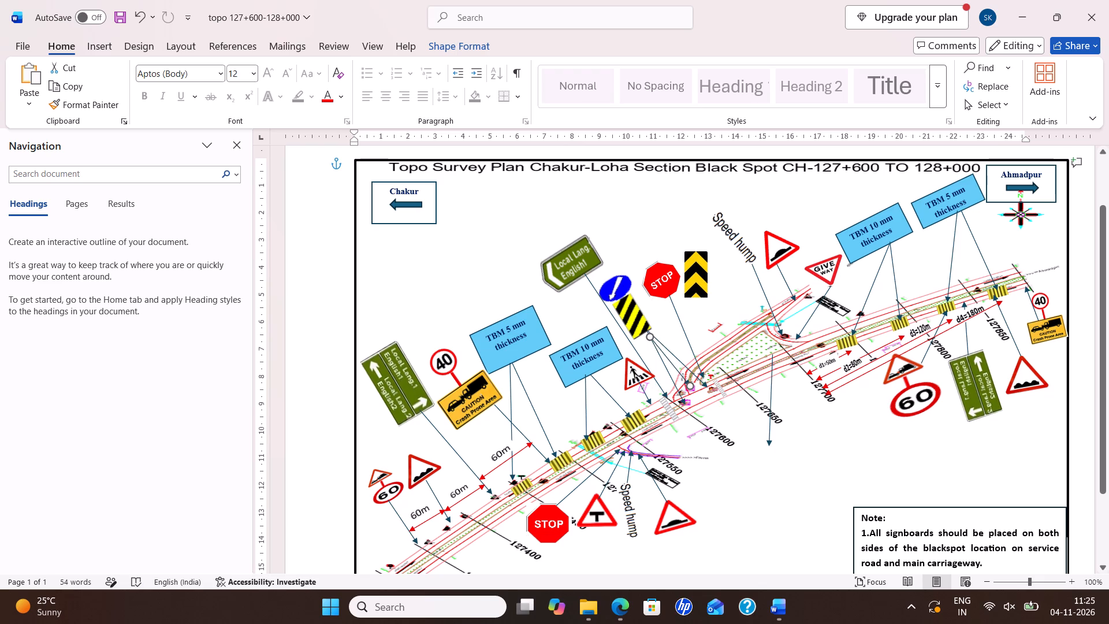
left_click_drag(650, 336, 649, 333)
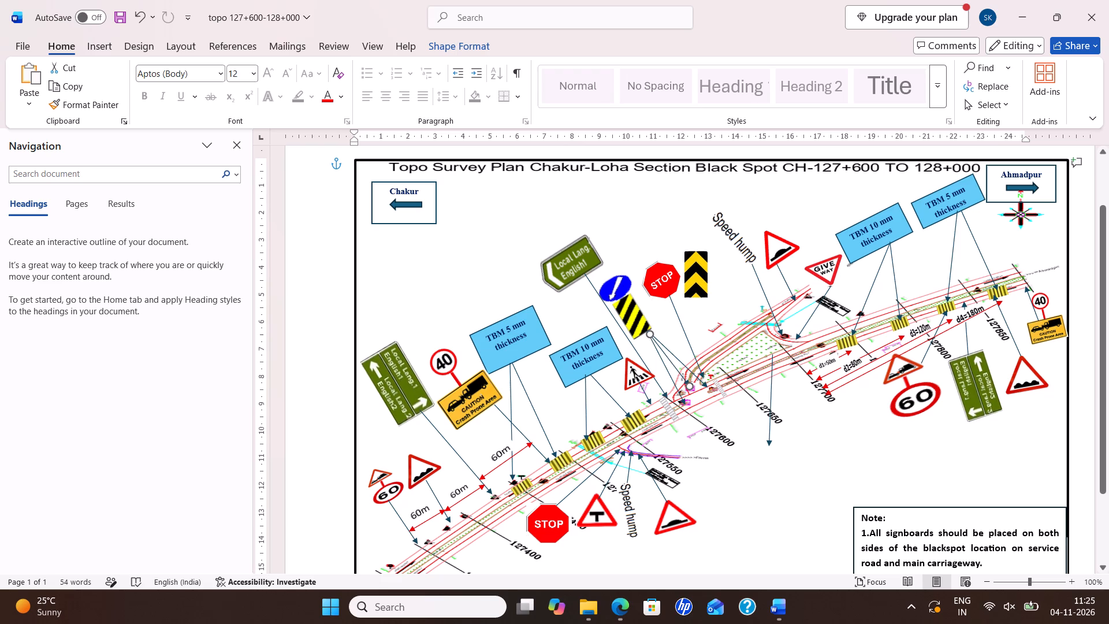
left_click_drag(649, 333, 650, 333)
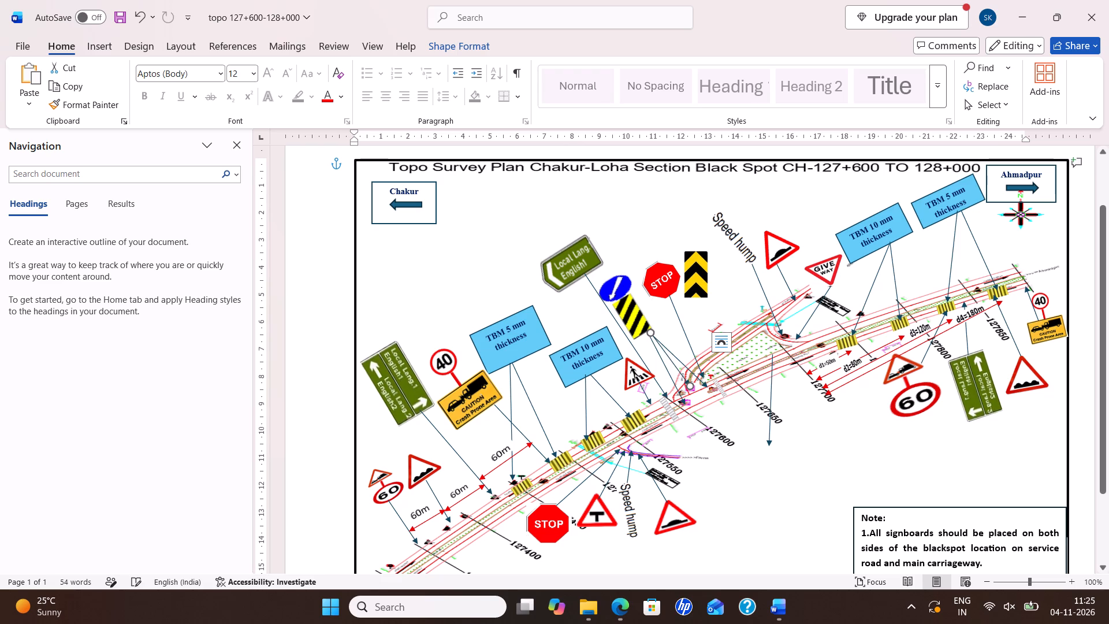
left_click(749, 430)
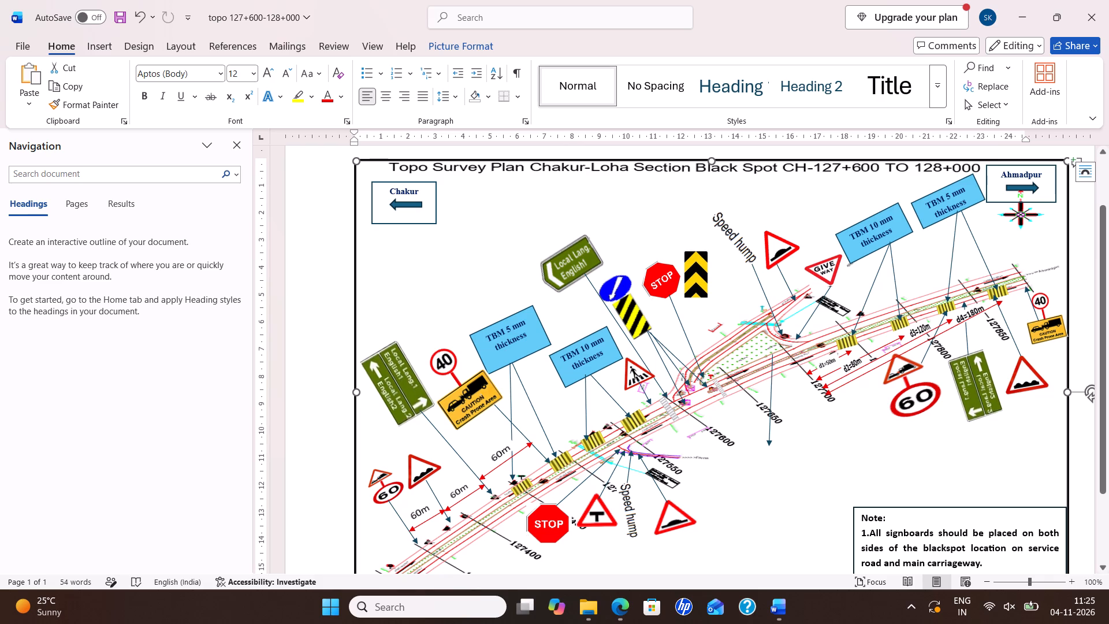
left_click(782, 336)
left_click(780, 341)
Close the Navigation pane.
scroll(629, 451, "up", 2, "ctrl")
left_click(241, 138)
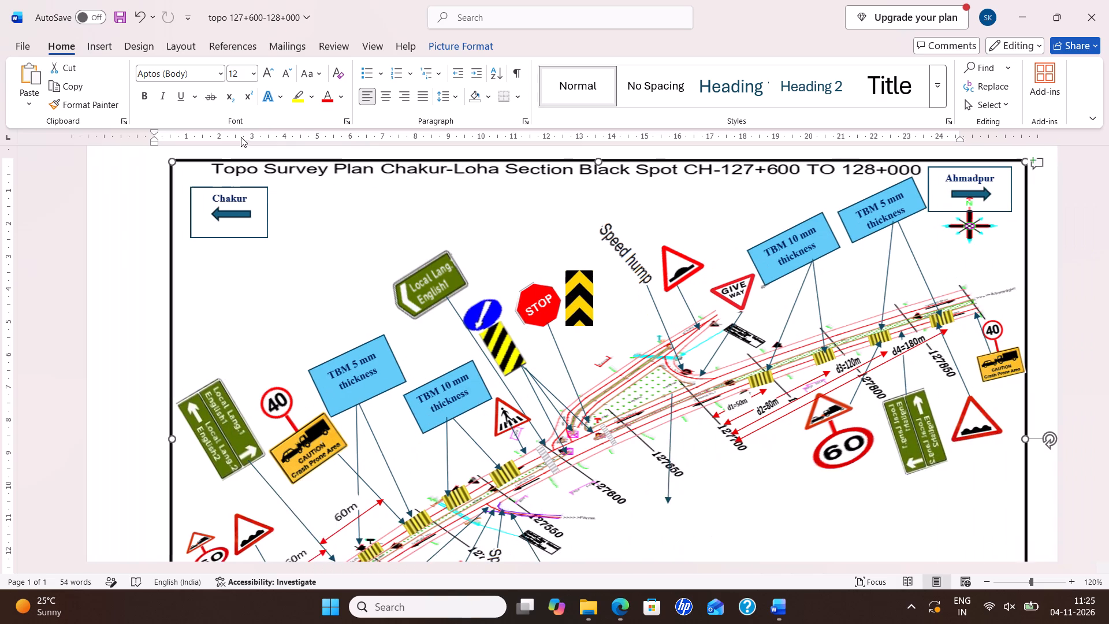
Move the black-and-yellow chevron sign slightly away from the STOP sign and rotate it counterclockwise to a slanted position.
scroll(530, 222, "down", 1)
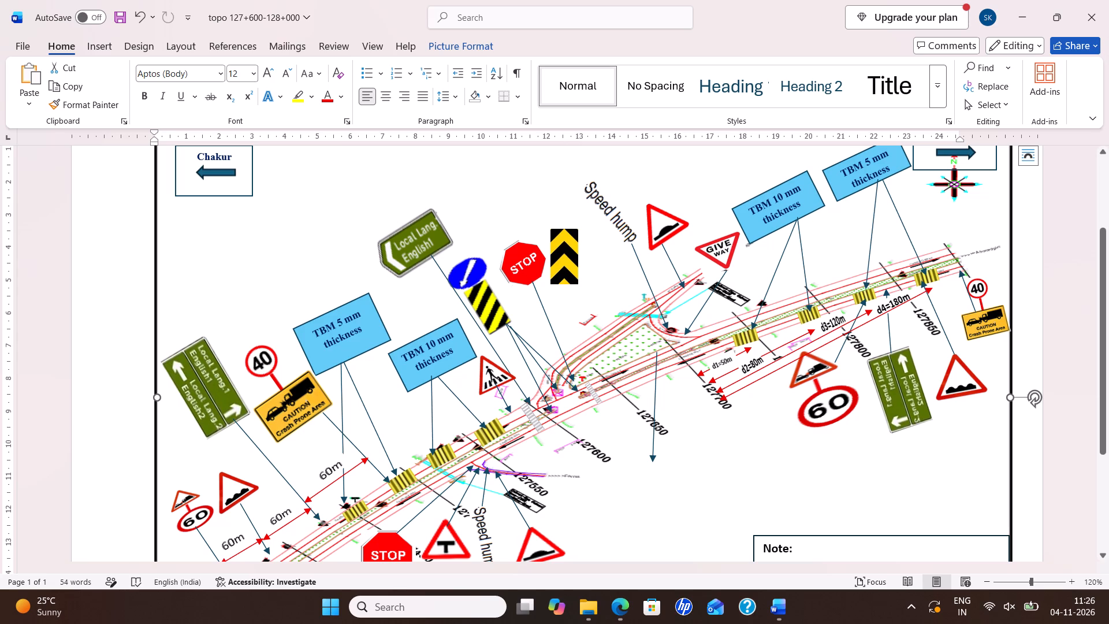
scroll(679, 291, "up", 4, "ctrl")
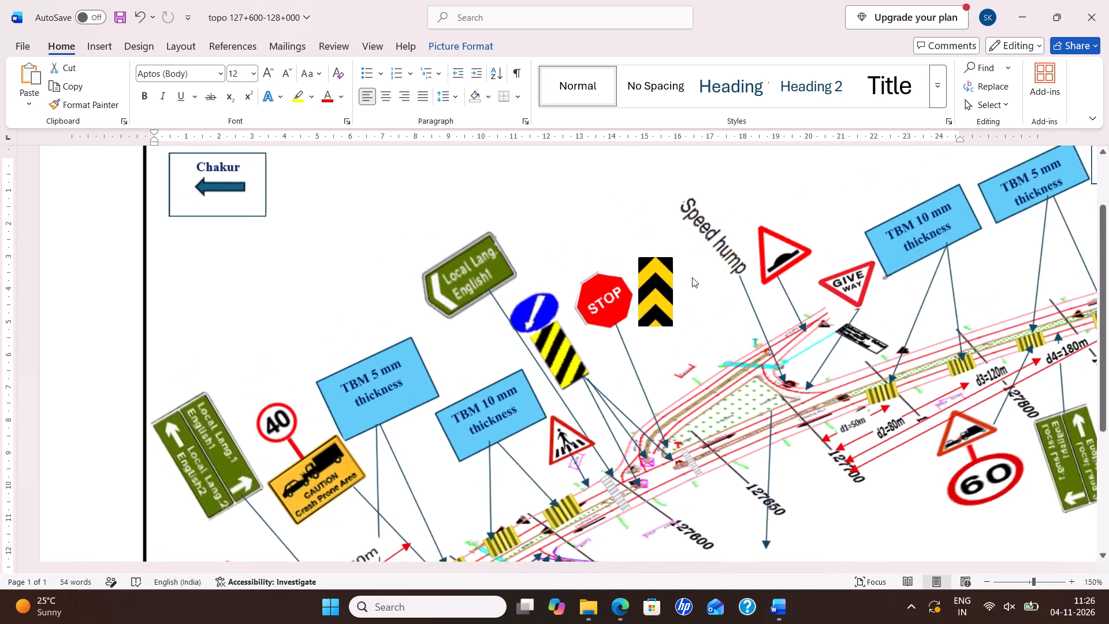
scroll(731, 261, "down", 4)
left_click_drag(854, 378, 781, 387)
left_click(769, 322)
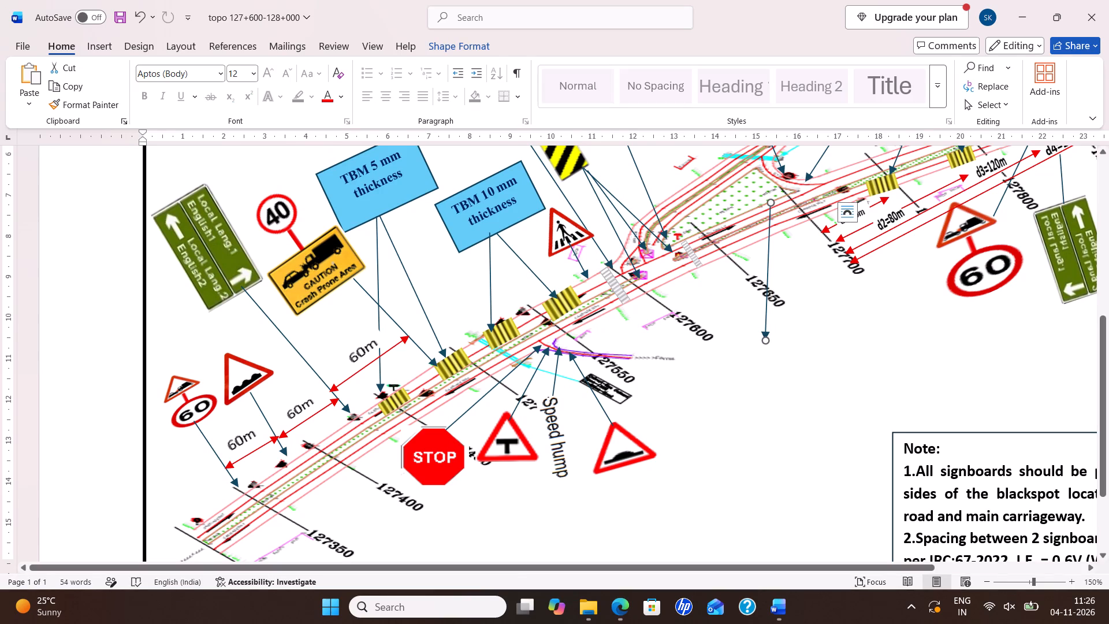
scroll(773, 369, "up", 1)
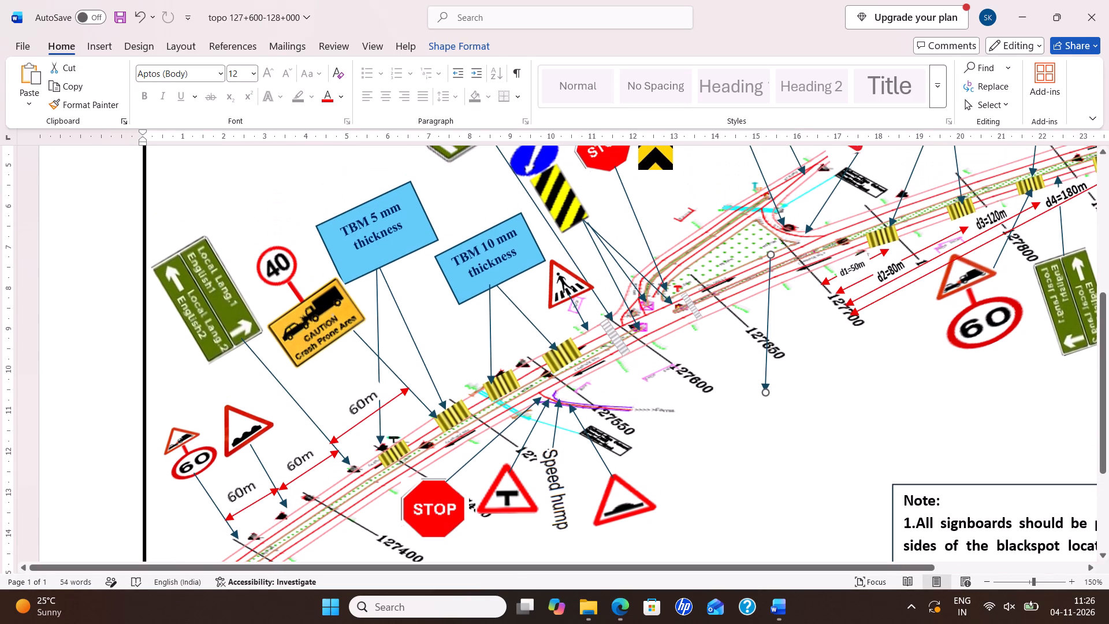
scroll(773, 366, "up", 1)
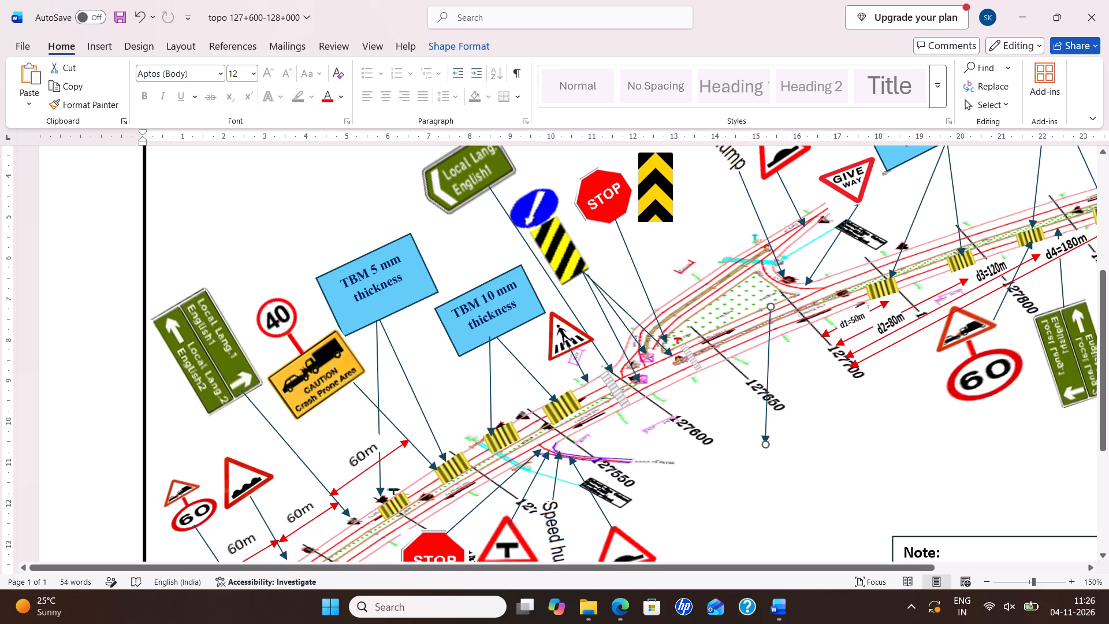
scroll(765, 317, "up", 1)
left_click_drag(665, 250, 695, 257)
left_click_drag(686, 185, 670, 179)
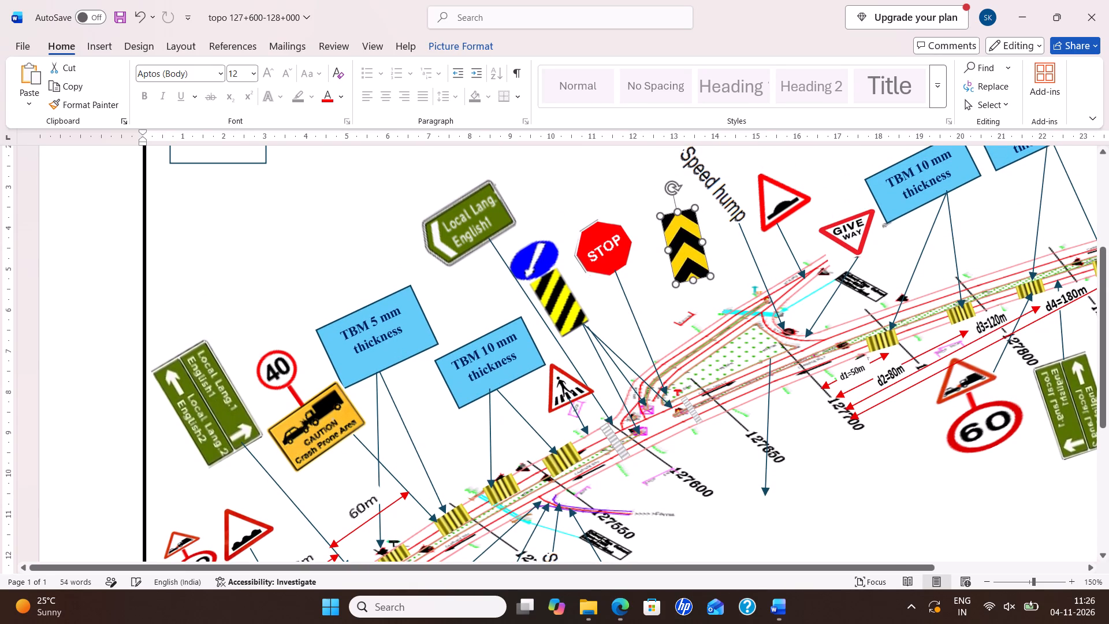
left_click_drag(670, 179, 649, 188)
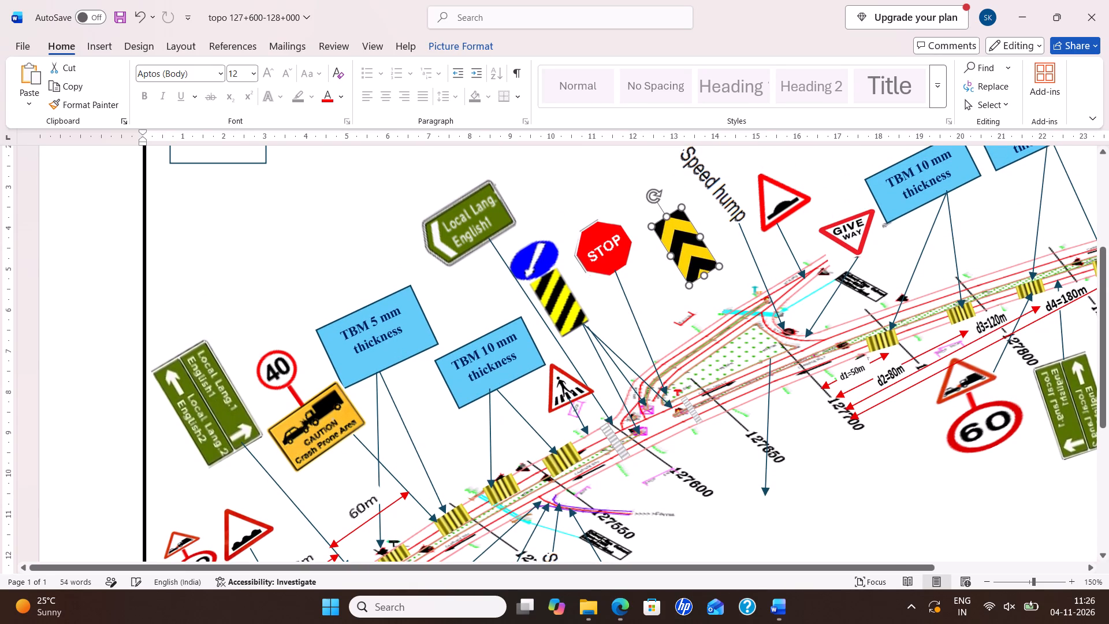
Attach the loose leader arrow near 127650 to the chevron sign's lower corner and aim its tip at the service road junction.
left_click(766, 452)
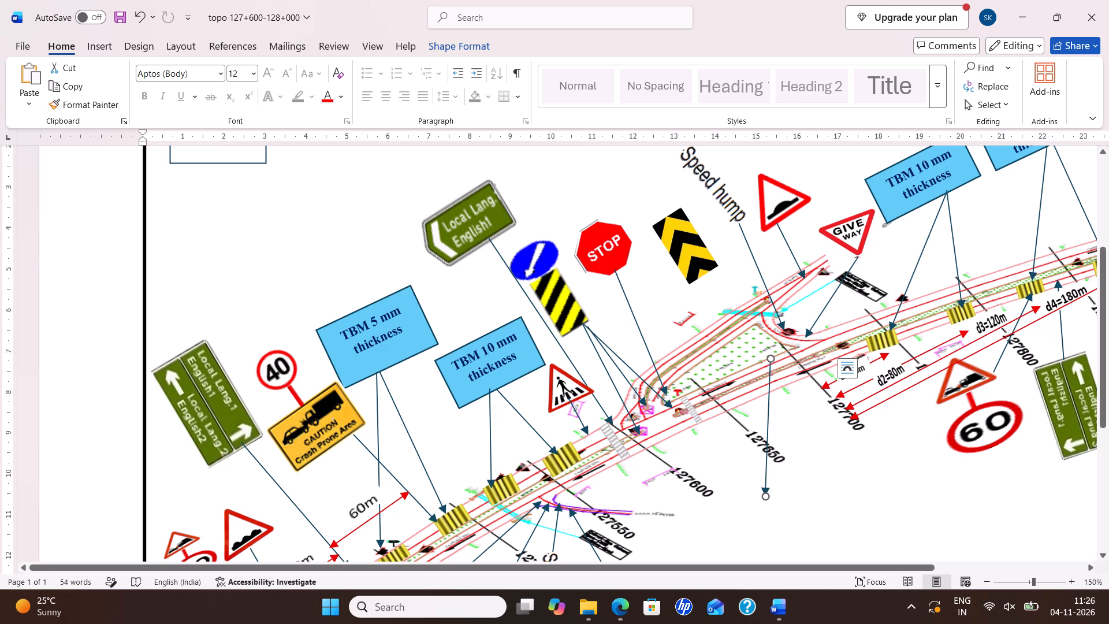
left_click_drag(765, 469, 698, 387)
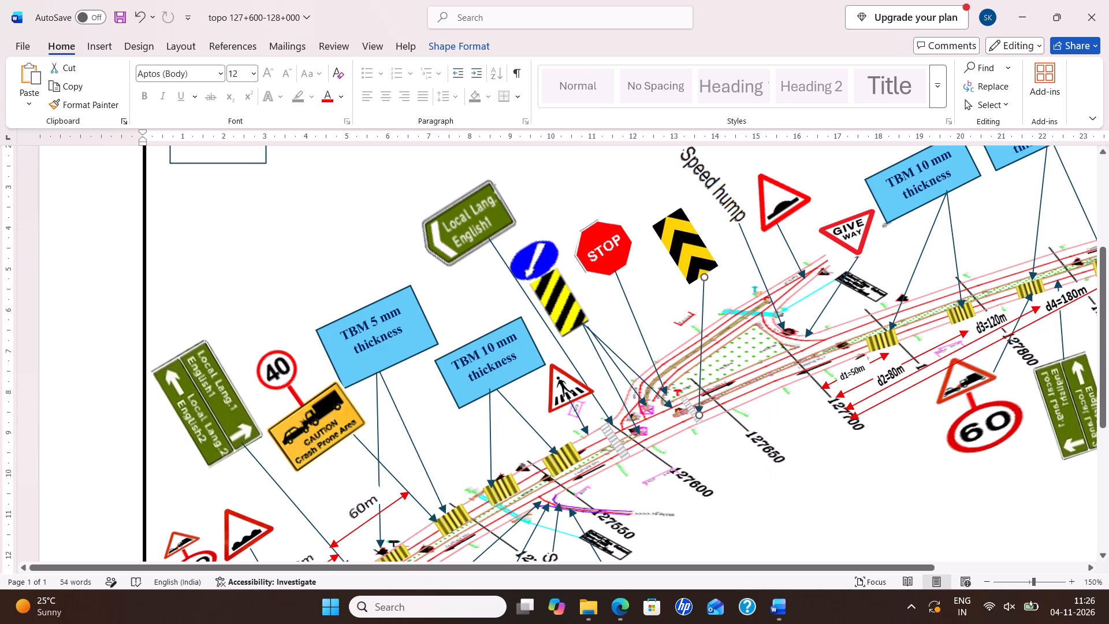
left_click_drag(699, 414, 762, 309)
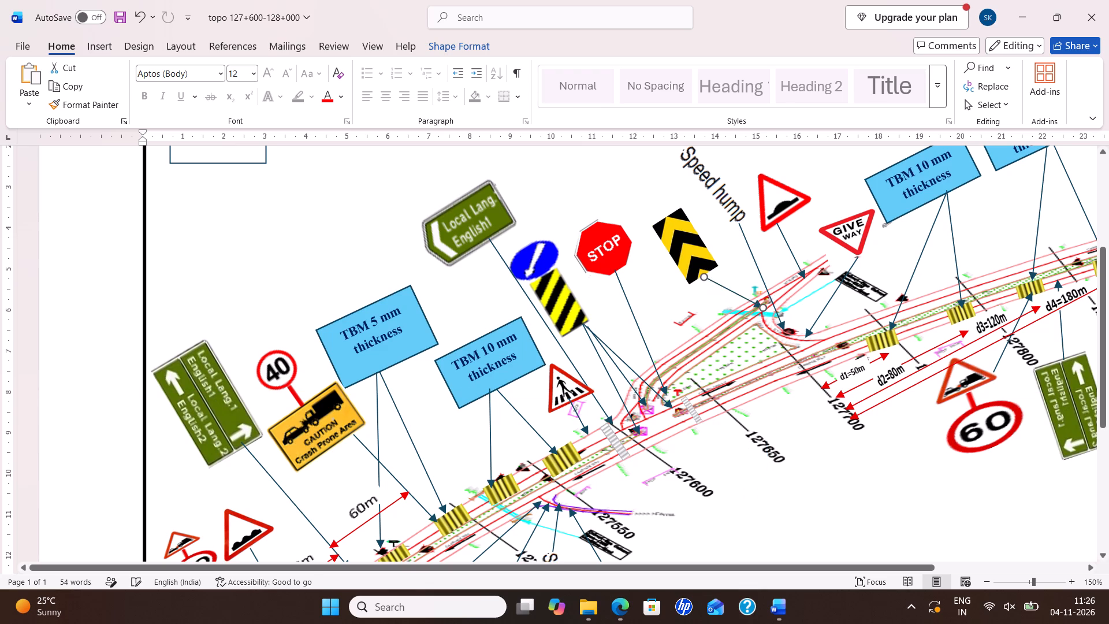
left_click_drag(762, 309, 769, 299)
left_click_drag(769, 299, 771, 300)
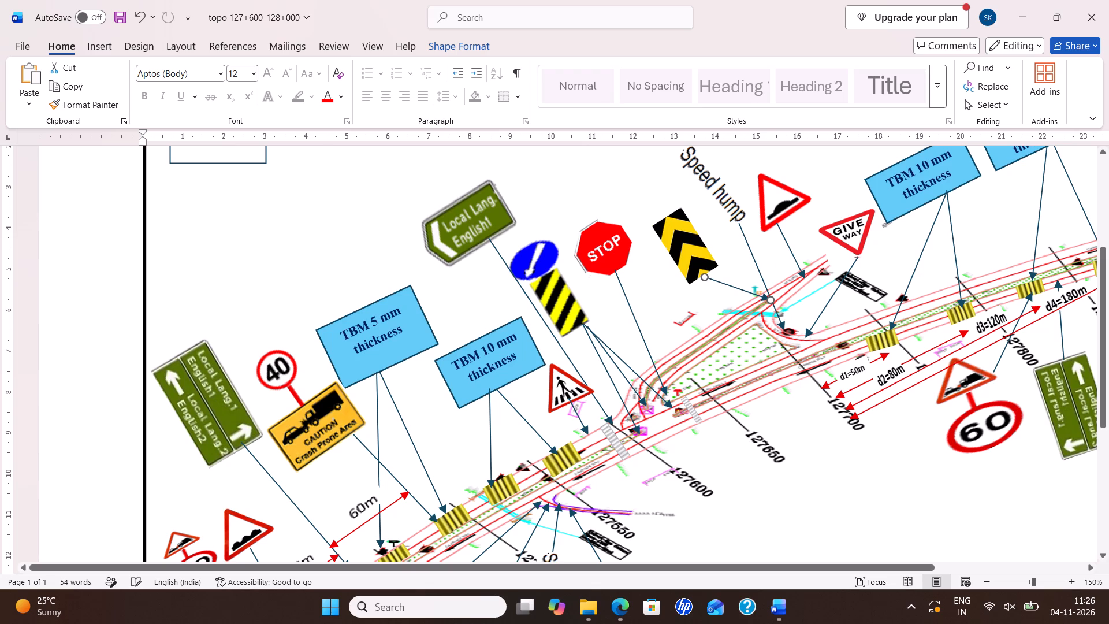
left_click(814, 487)
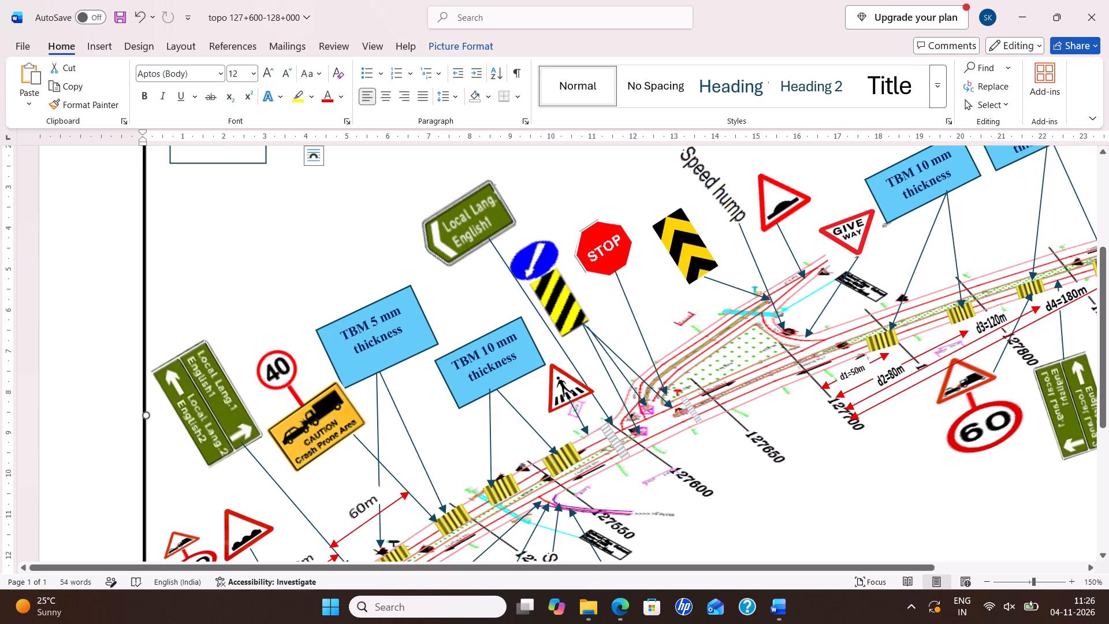
scroll(756, 301, "down", 2)
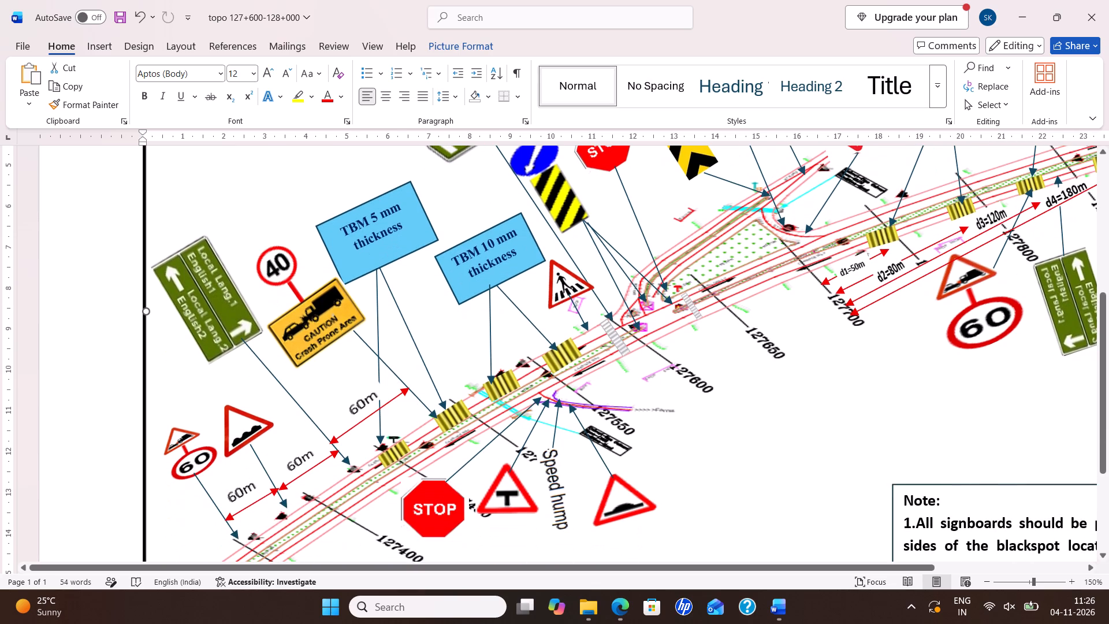
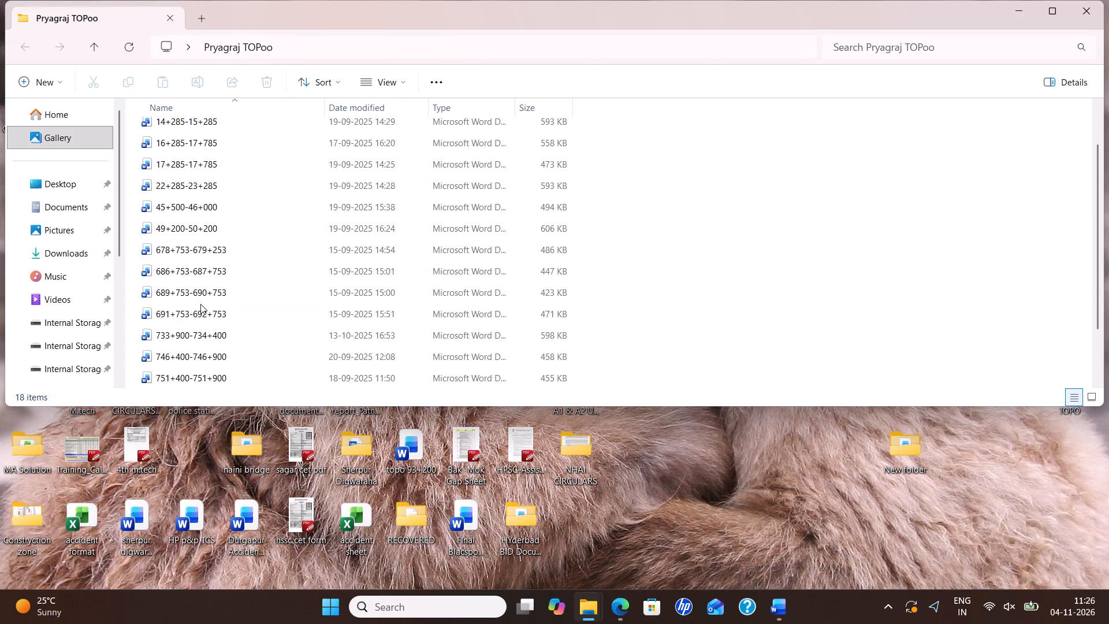
Open the 751+400-751+900 drawing from the Pryagraj TOPoo folder, examine its road markings and signboards, and close it.
scroll(200, 304, "down", 2)
double_click(203, 314)
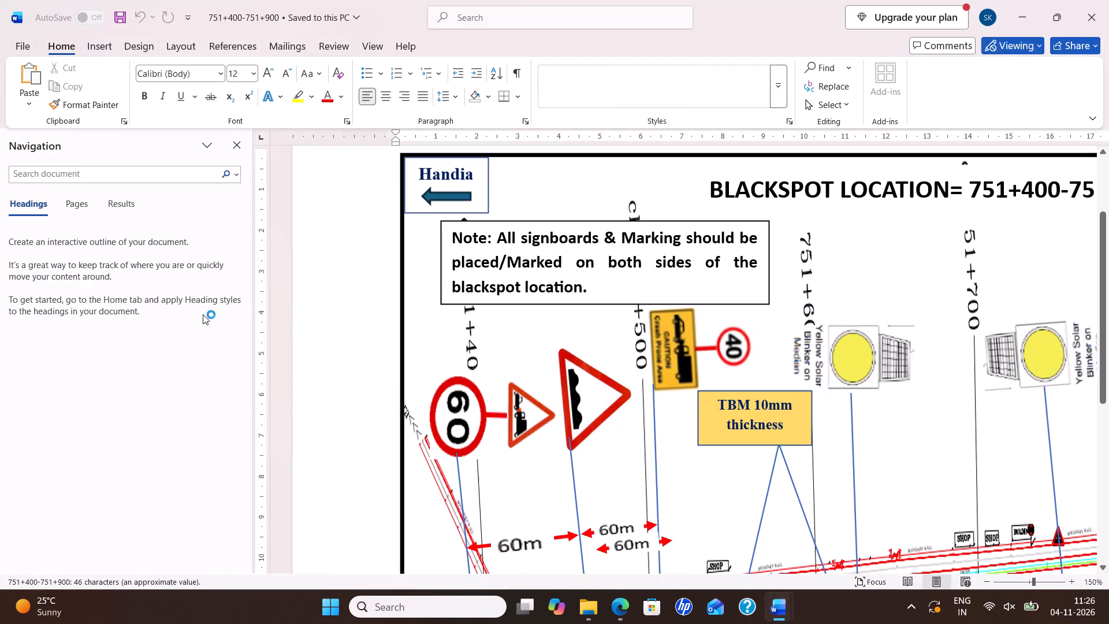
scroll(693, 467, "down", 4)
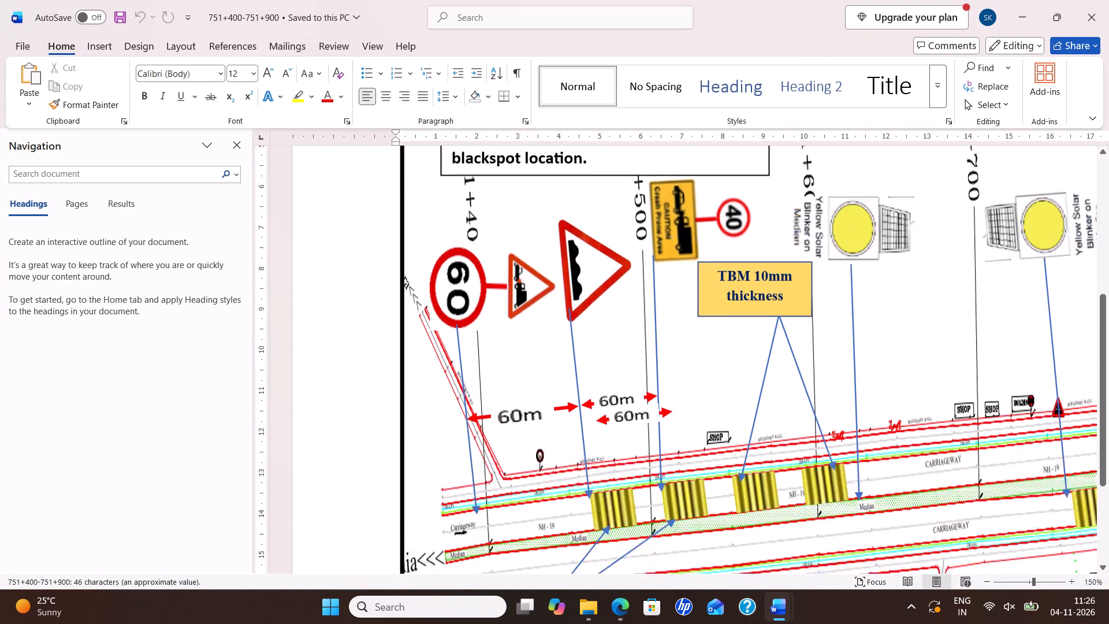
scroll(693, 467, "down", 2)
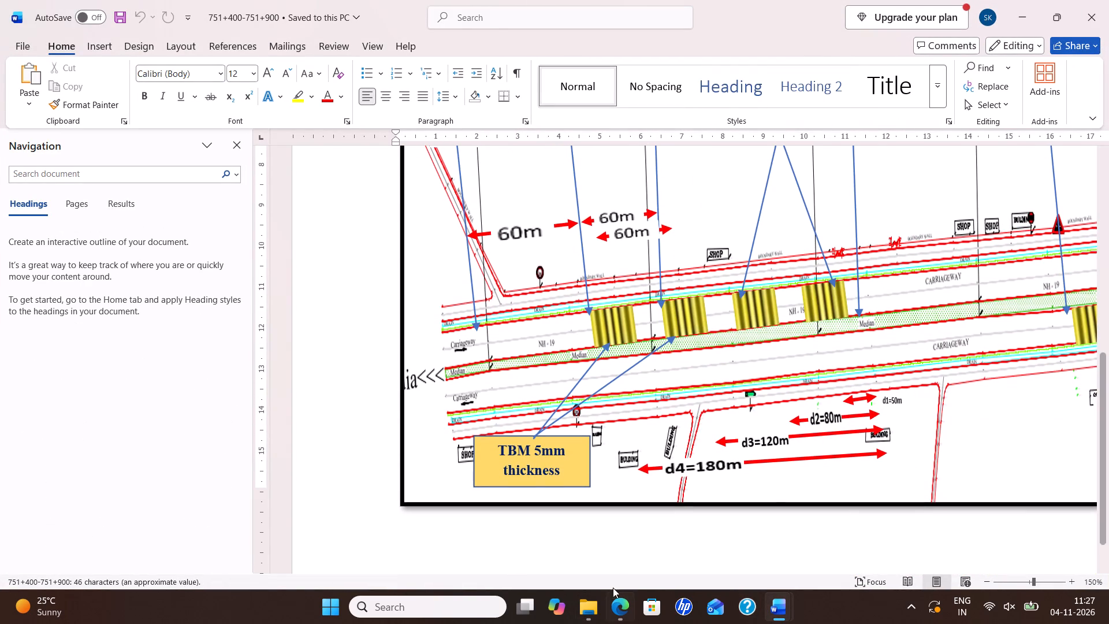
scroll(823, 306, "down", 6, "ctrl")
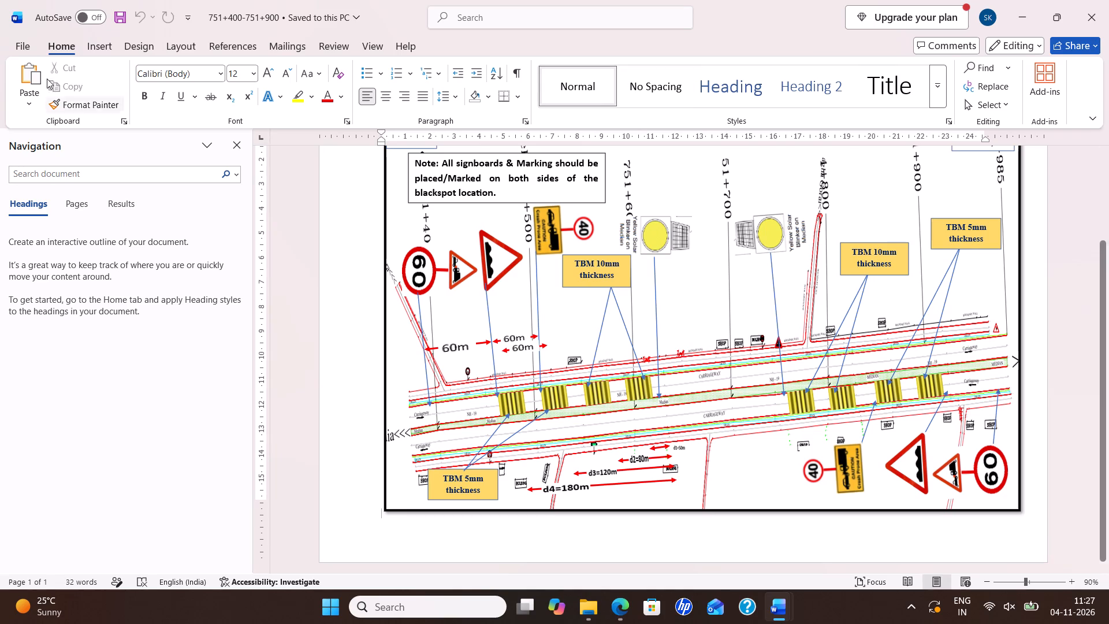
left_click(1100, 20)
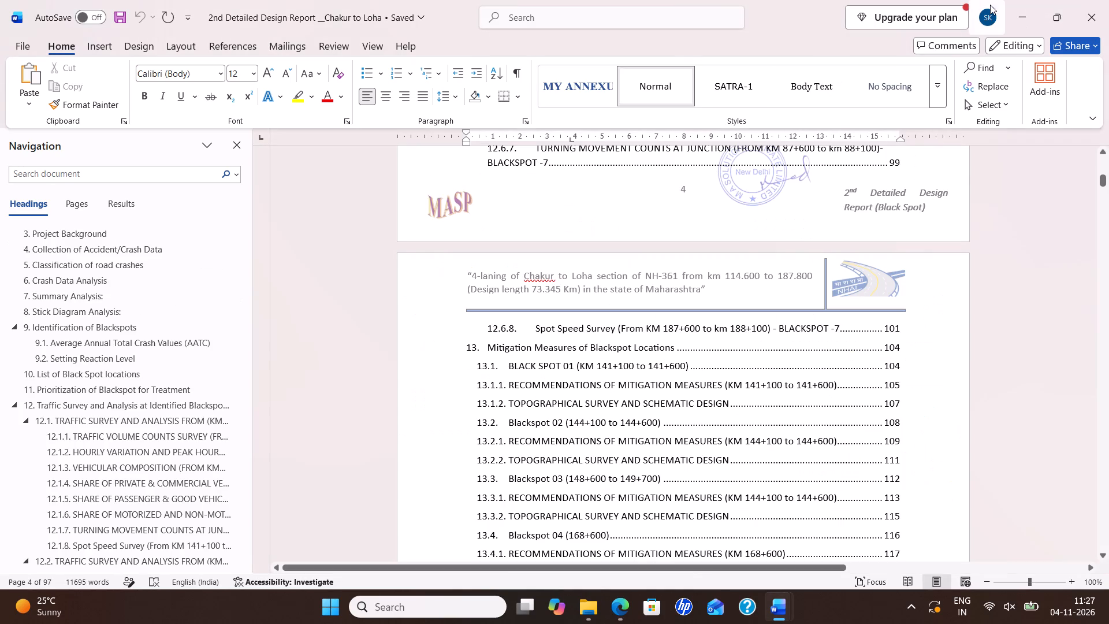
Go back to the Pryagraj TOPoo folder and open the 678+753-679+253 drawing.
left_click(1017, 10)
scroll(350, 293, "down", 7)
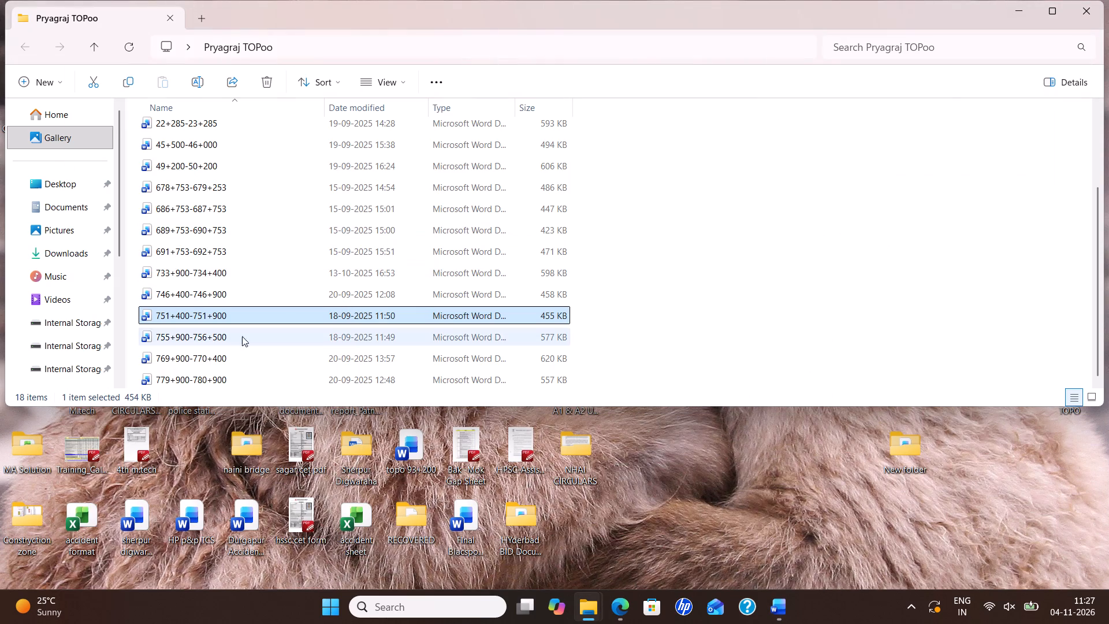
double_click(191, 192)
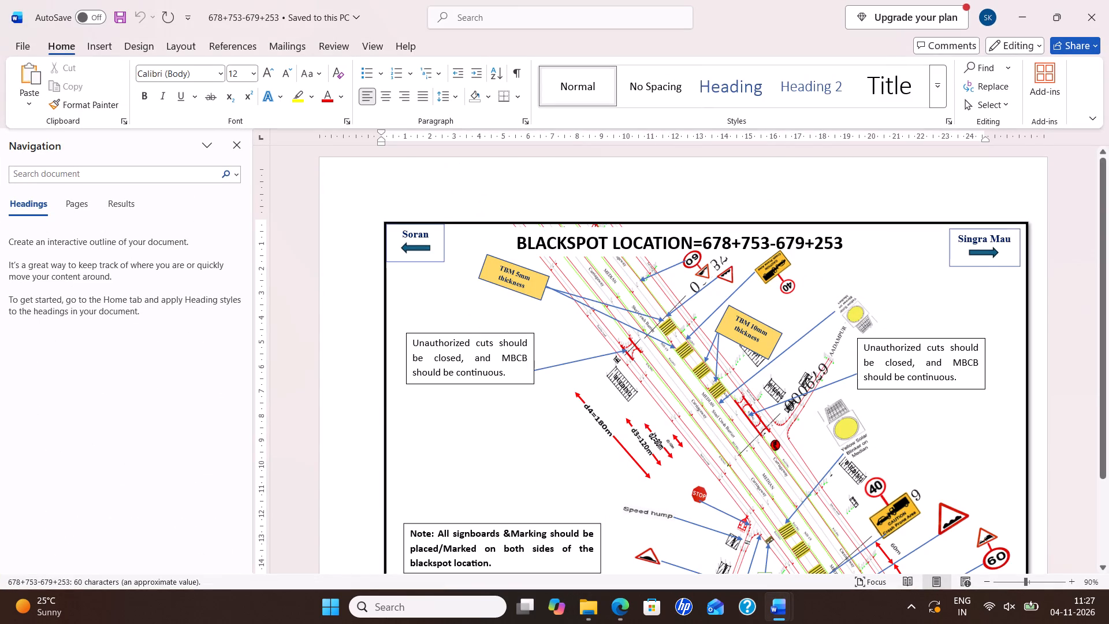
Copy the small speed hump marking at the side road junction near the Local Lang. sign.
scroll(727, 384, "down", 1)
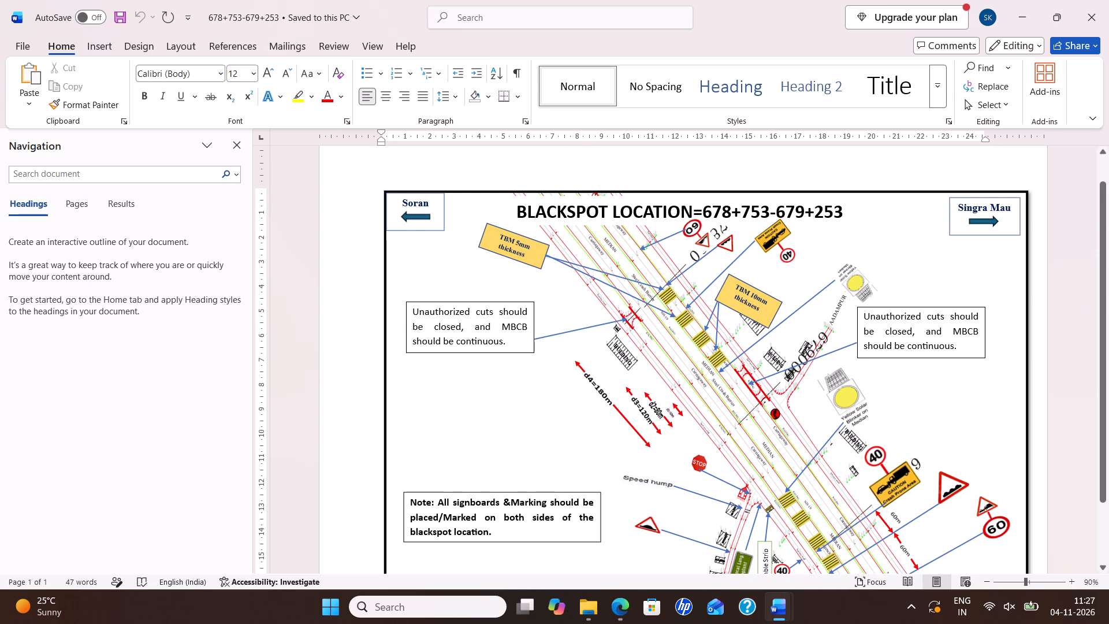
scroll(814, 383, "up", 8, "ctrl")
scroll(812, 383, "down", 5)
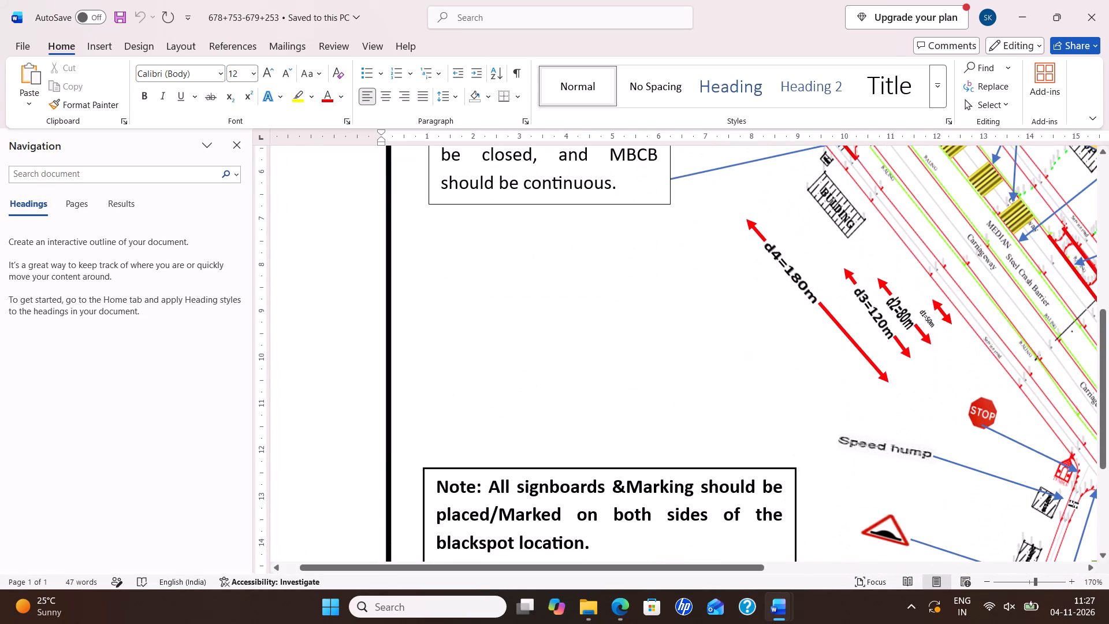
left_click_drag(727, 573, 974, 568)
scroll(798, 420, "down", 5)
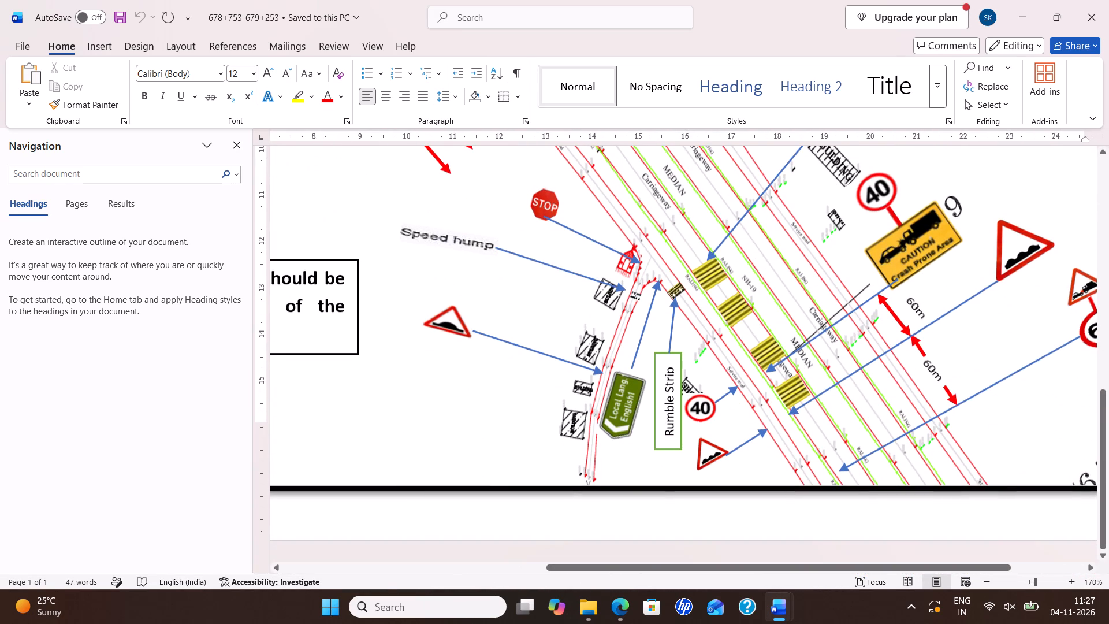
left_click(639, 296)
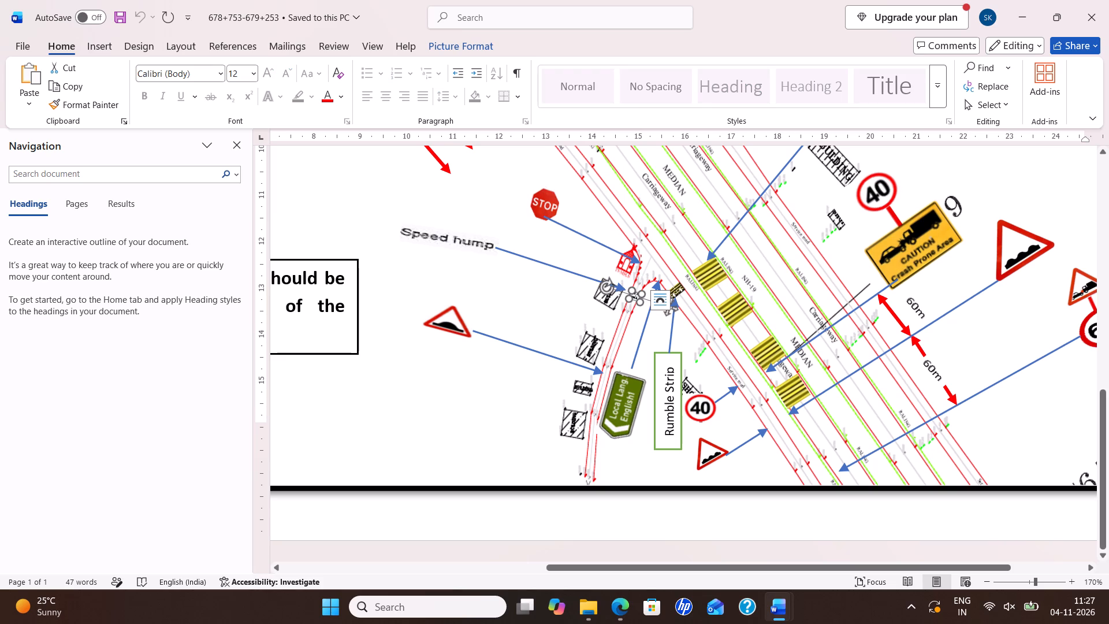
key("ctrl+c")
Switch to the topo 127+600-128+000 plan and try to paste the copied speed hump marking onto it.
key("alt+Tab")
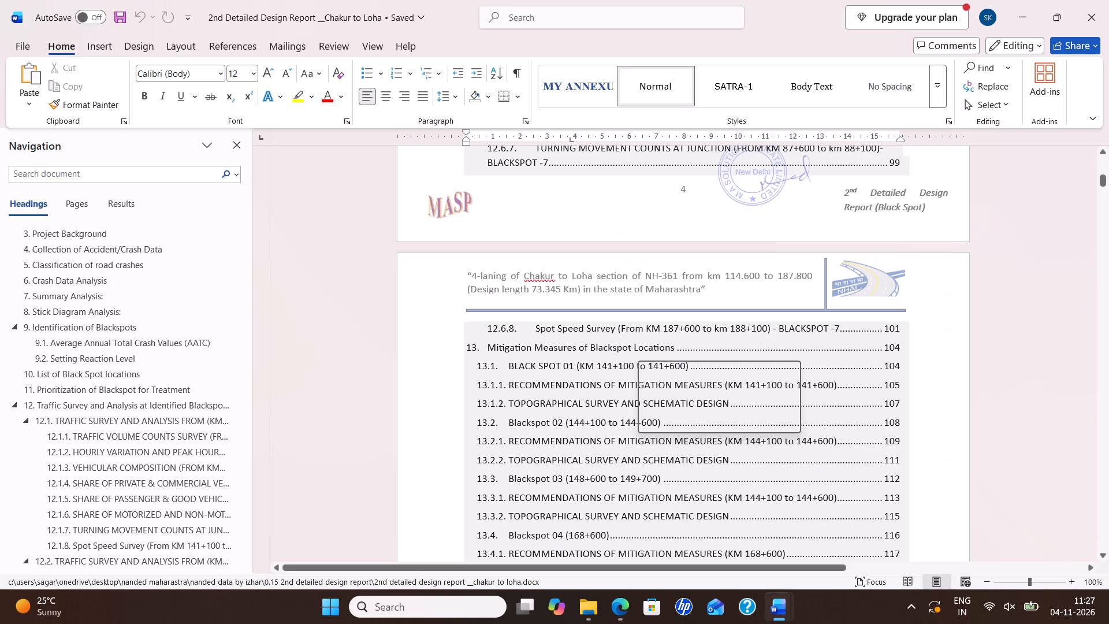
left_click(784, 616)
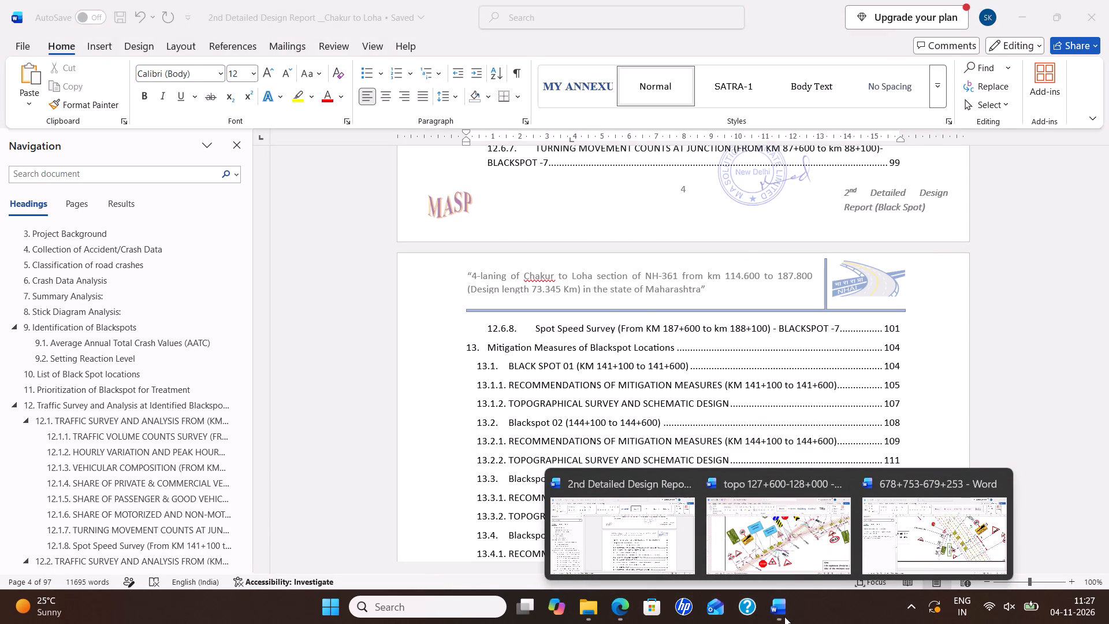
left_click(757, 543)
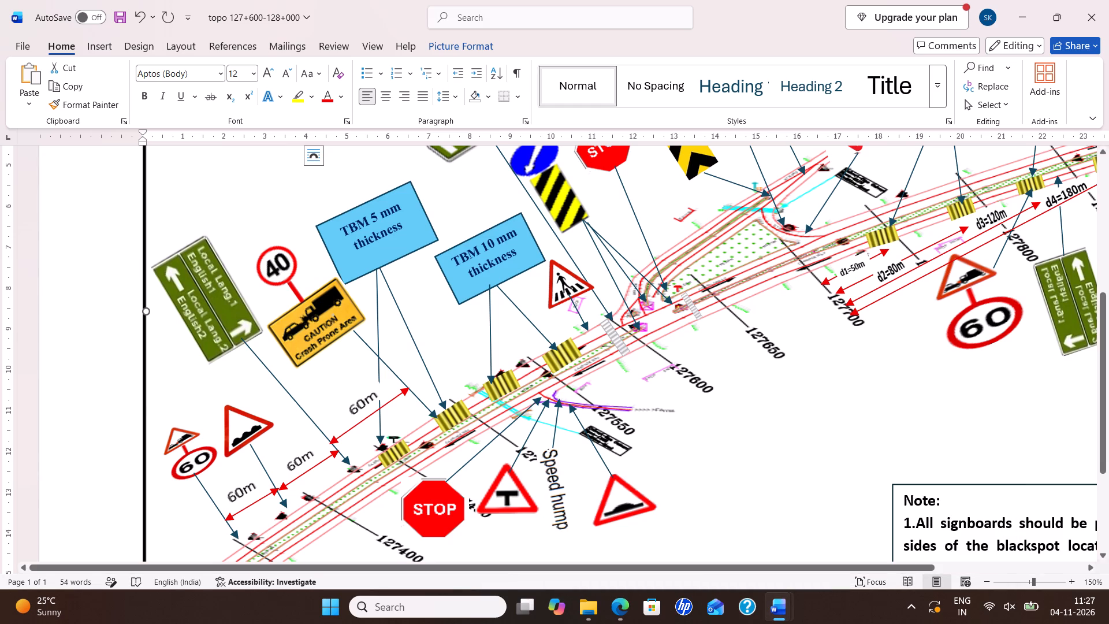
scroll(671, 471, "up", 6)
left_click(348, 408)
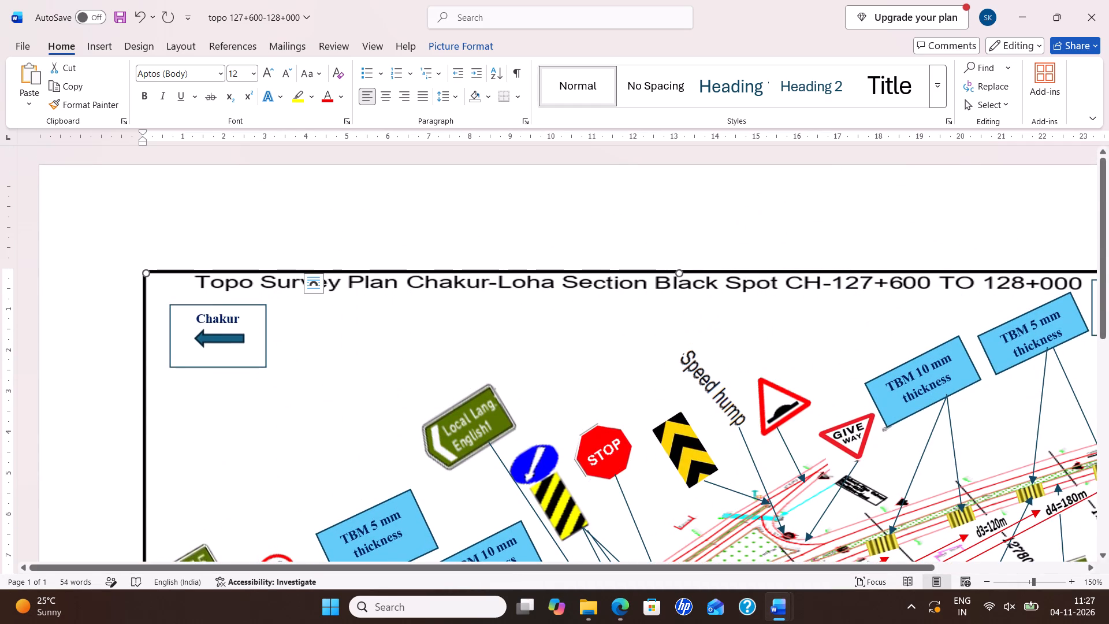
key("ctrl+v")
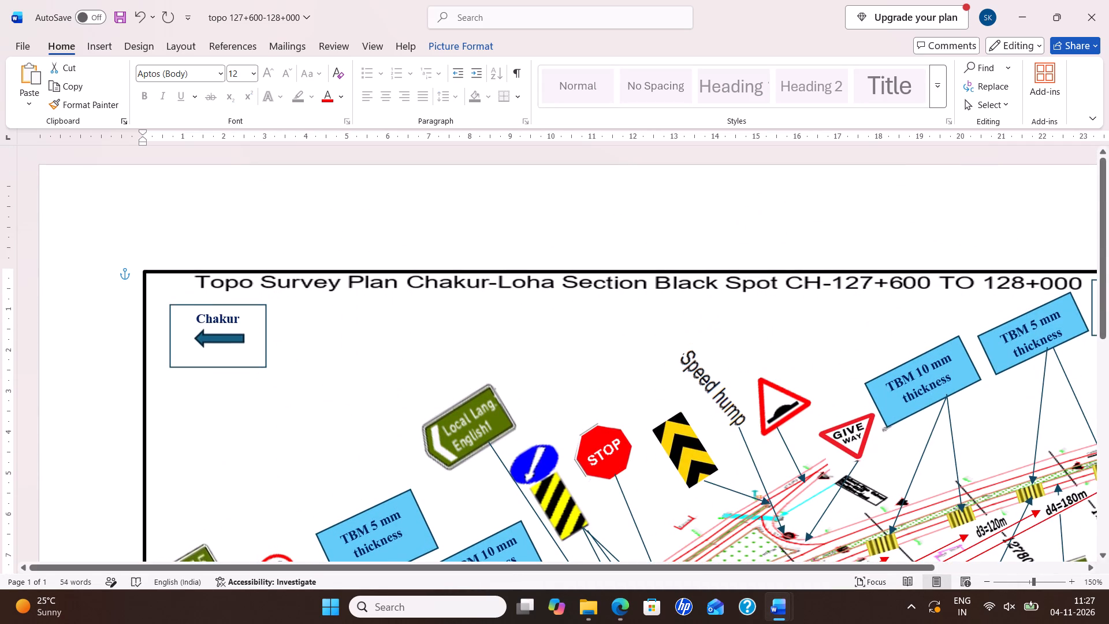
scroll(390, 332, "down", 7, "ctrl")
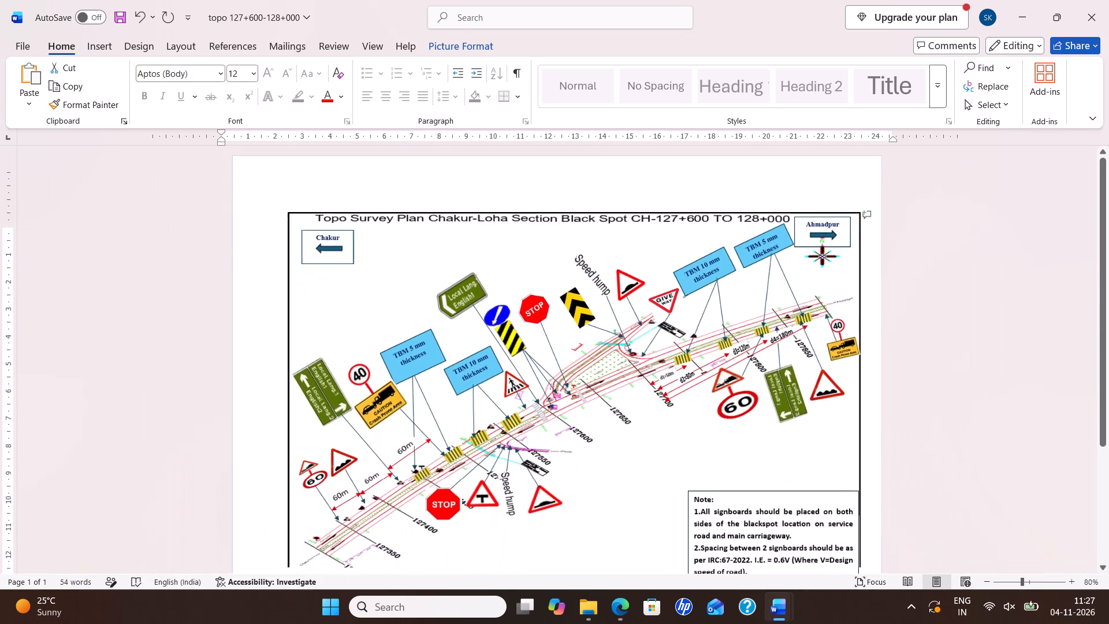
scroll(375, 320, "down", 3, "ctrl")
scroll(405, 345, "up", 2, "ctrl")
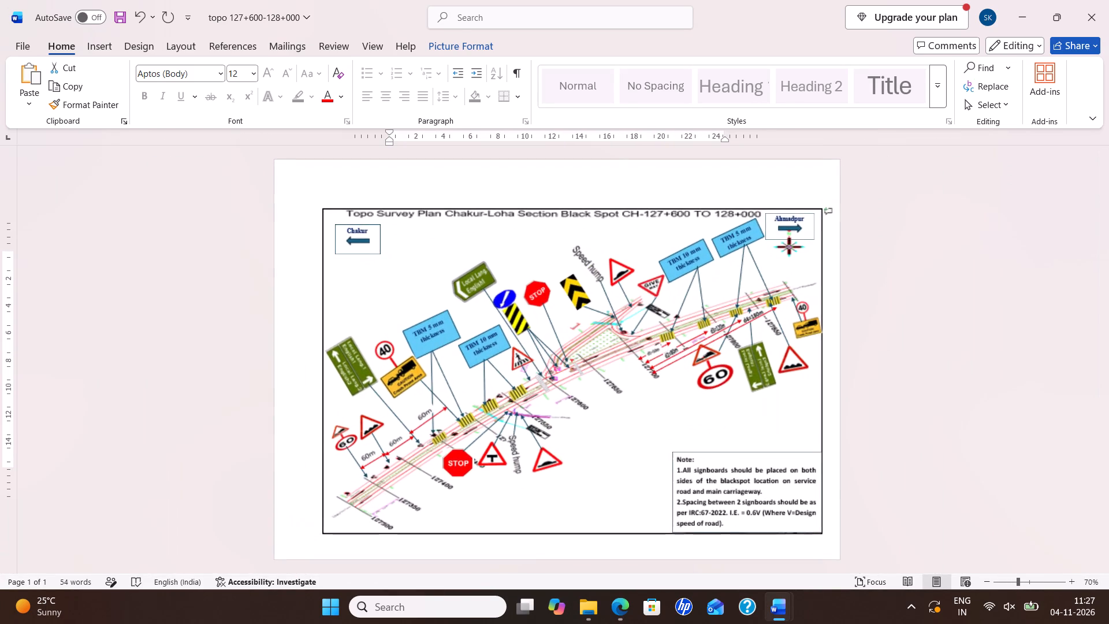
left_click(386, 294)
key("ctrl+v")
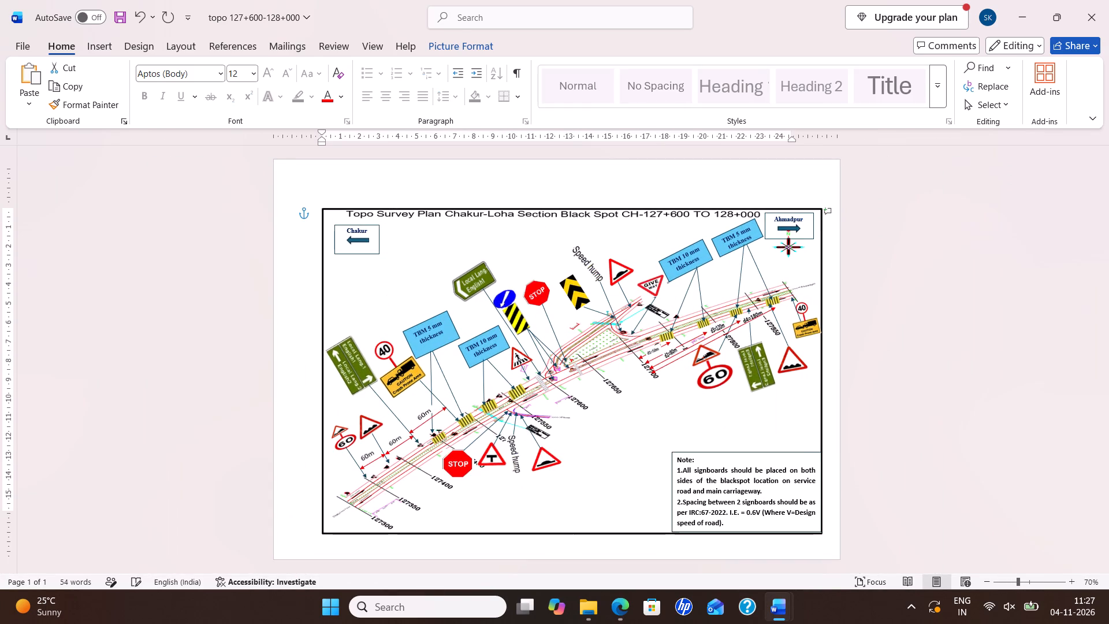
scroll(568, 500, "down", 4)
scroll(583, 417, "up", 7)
Return to the 678+753-679+253 drawing and copy the speed hump marking on the side road again.
key("alt+Tab")
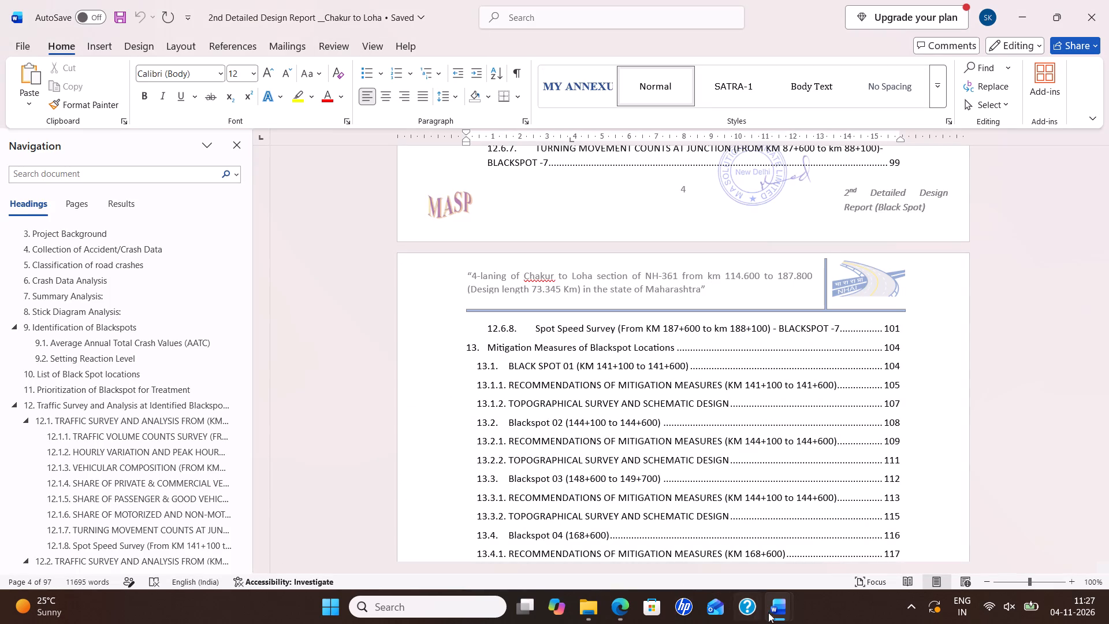
left_click(778, 612)
left_click(778, 537)
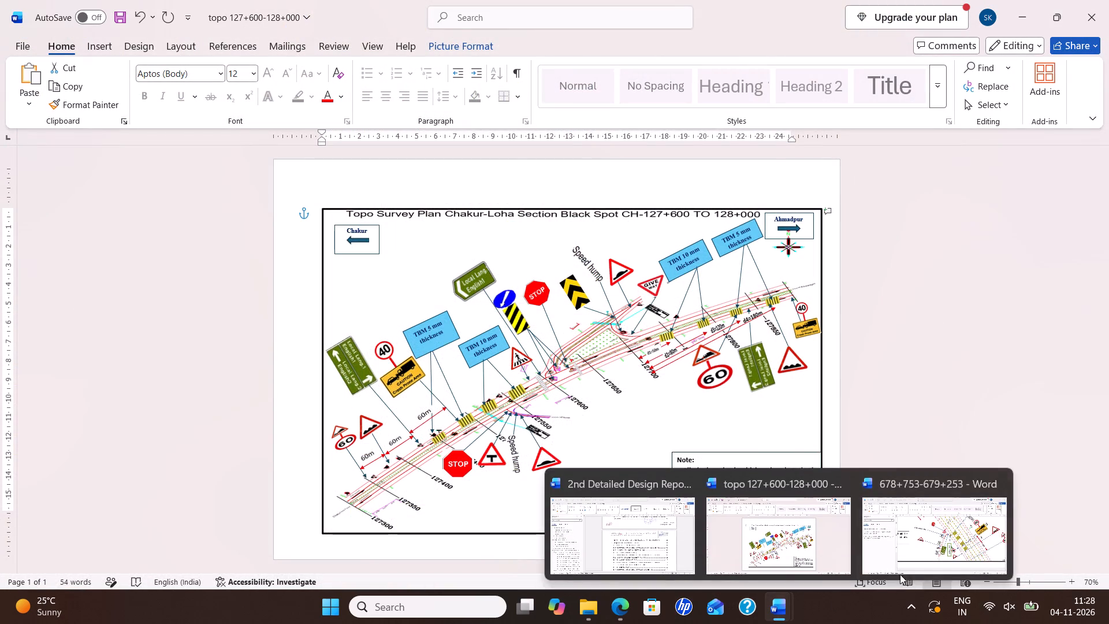
left_click(925, 527)
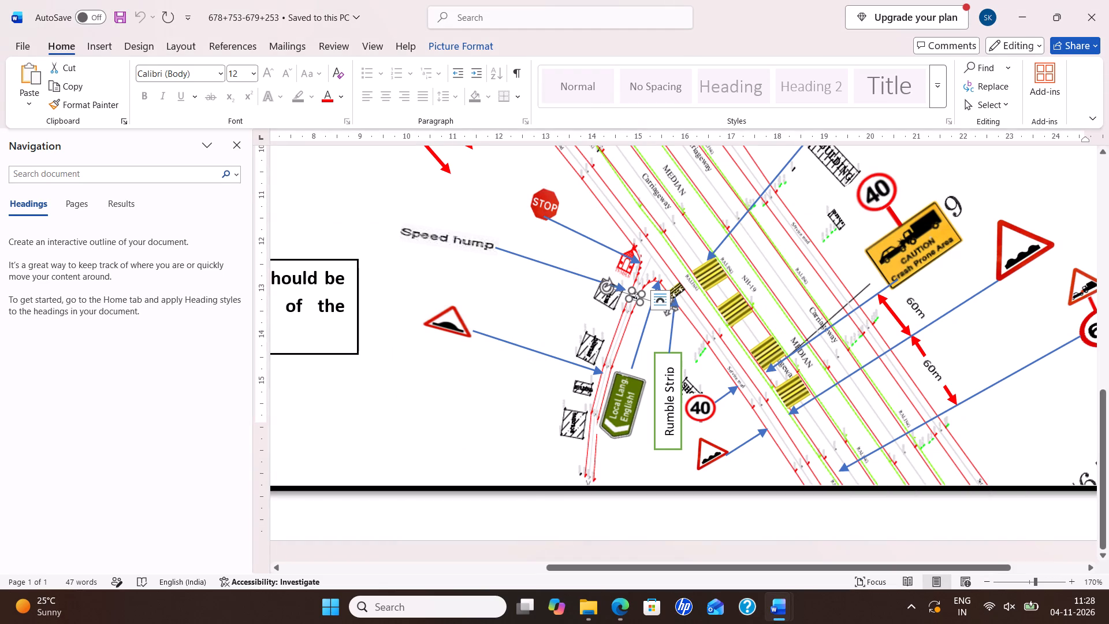
left_click(636, 300)
left_click(635, 298)
key("ctrl+c")
Paste the speed hump marking into the topo 127+600-128+000 plan.
key("alt+Tab")
left_click(562, 461)
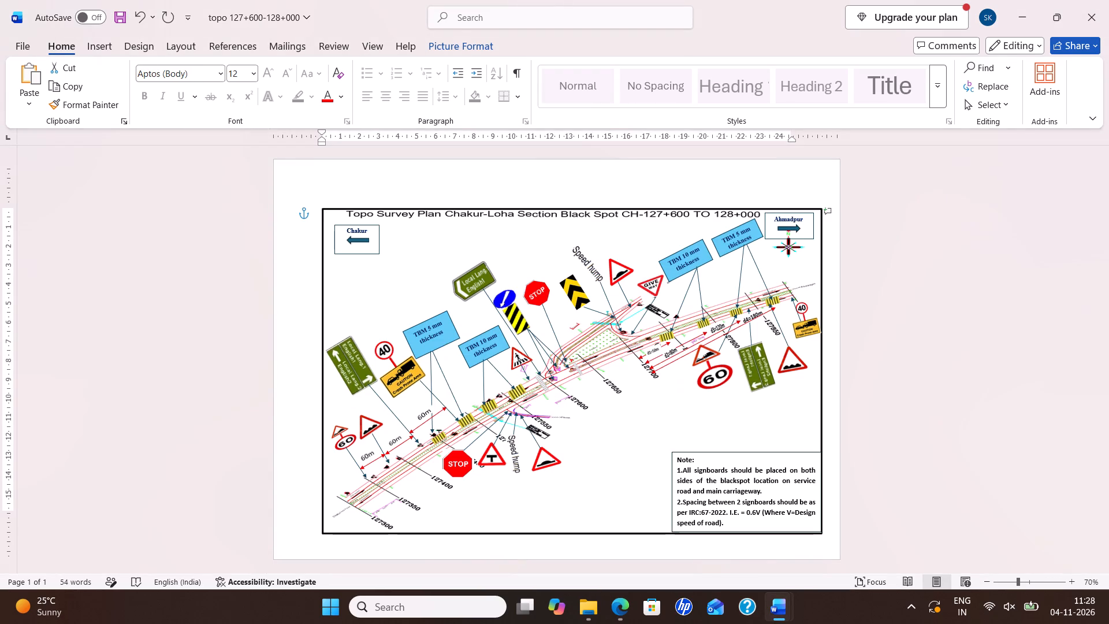
left_click(602, 439)
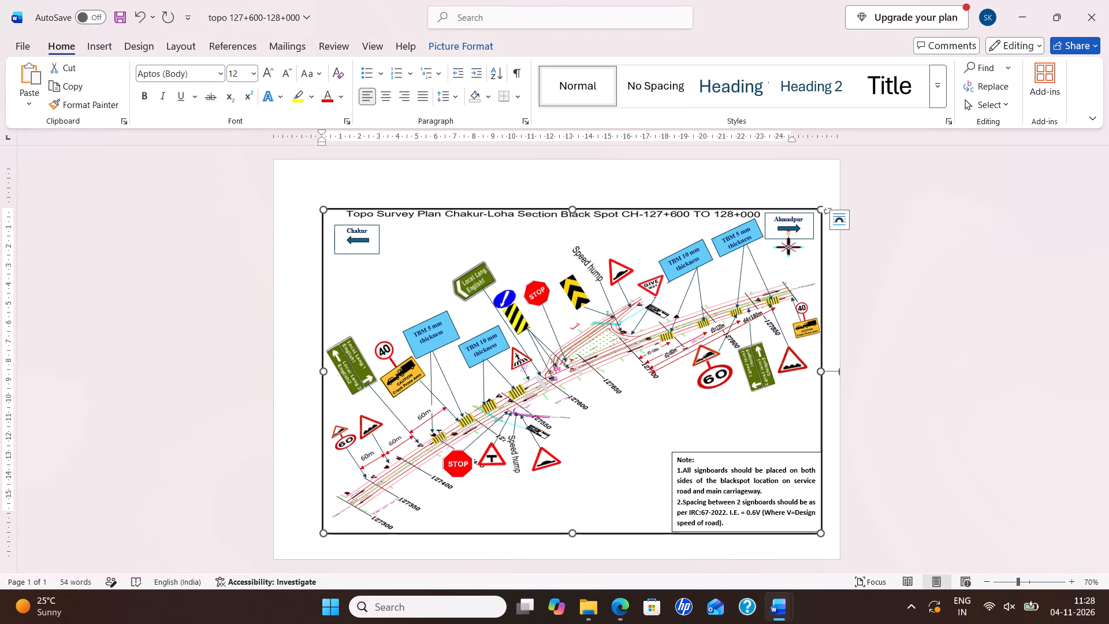
key("ctrl+v")
key("ctrl+v")
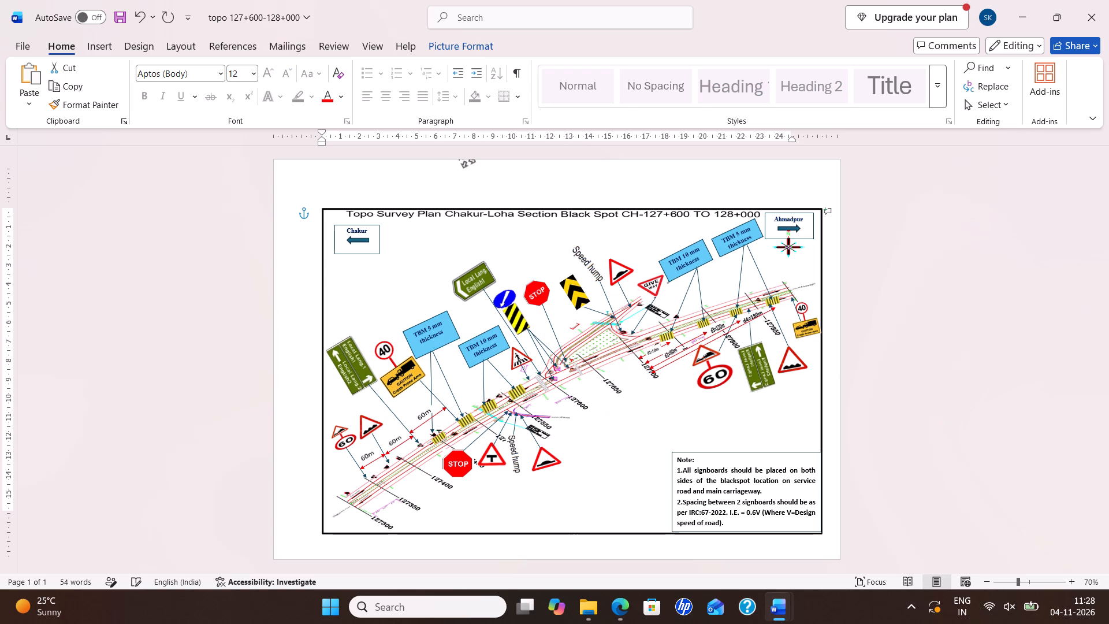
Move the pasted speed hump marking onto the side road just above the triangular island, near the chevron sign's arrow tip.
scroll(574, 382, "up", 2)
left_click_drag(462, 165, 540, 401)
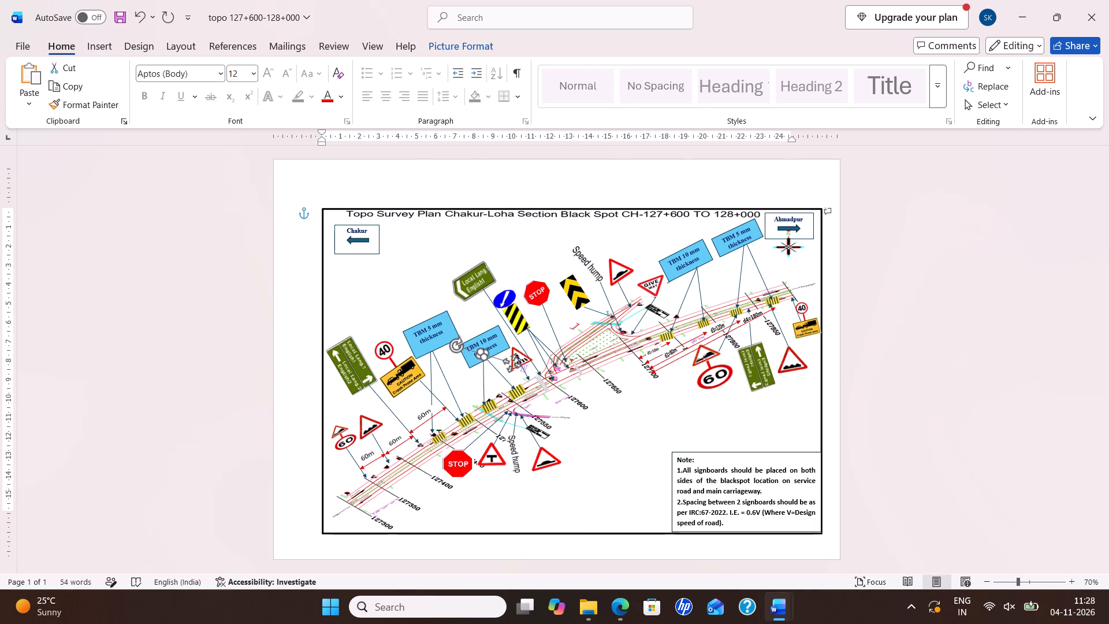
left_click_drag(540, 401, 585, 430)
scroll(556, 358, "up", 9, "ctrl")
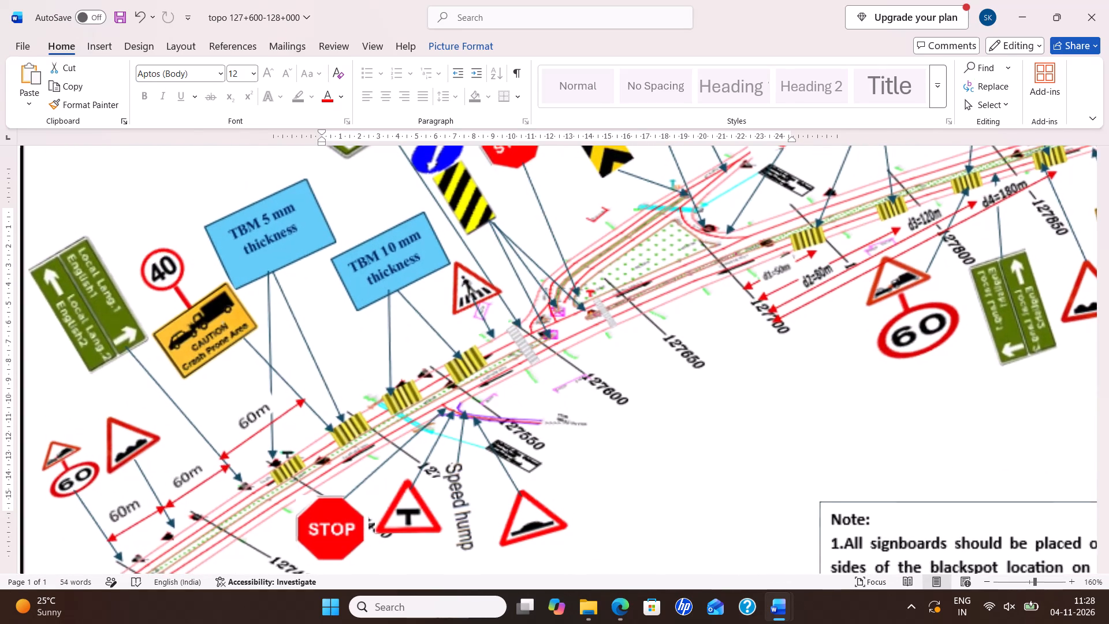
left_click_drag(602, 432, 609, 424)
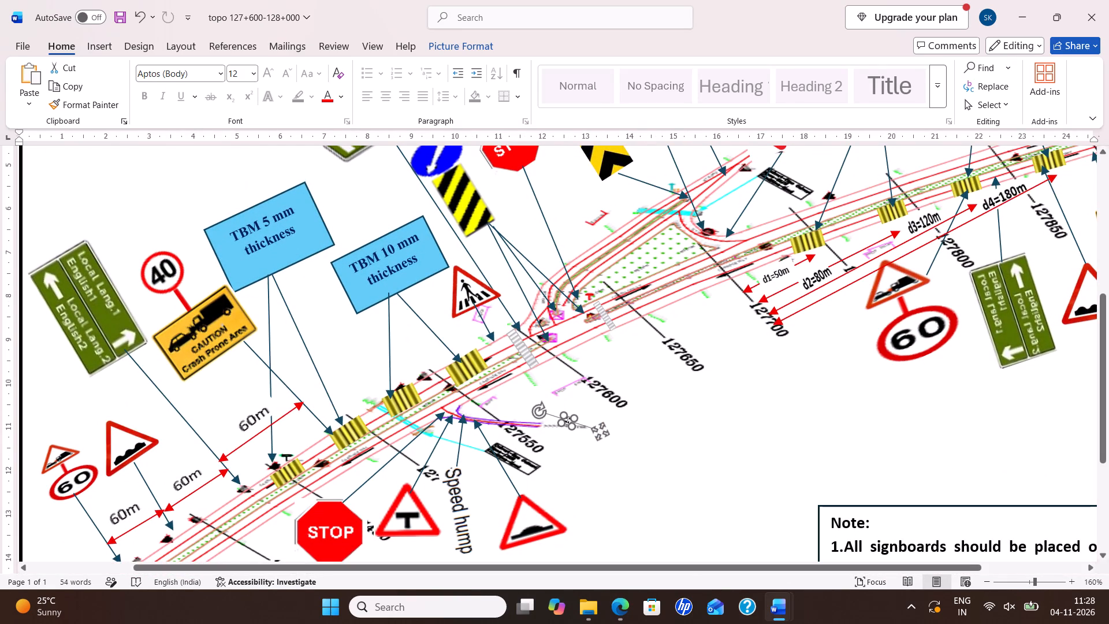
left_click_drag(609, 424, 628, 335)
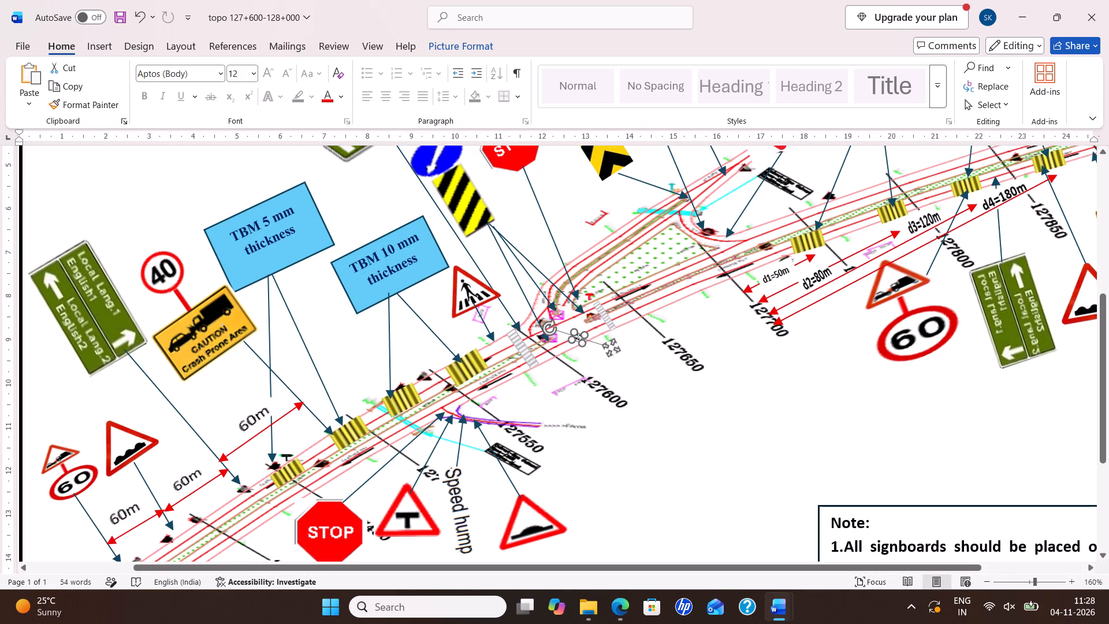
left_click_drag(628, 335, 720, 219)
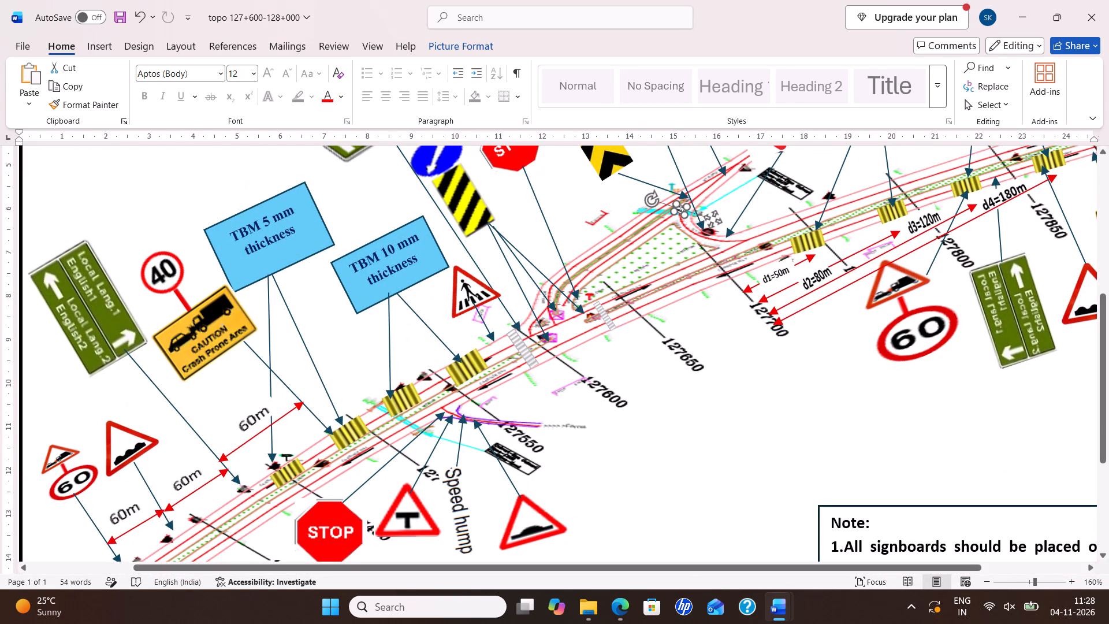
left_click_drag(720, 219, 741, 203)
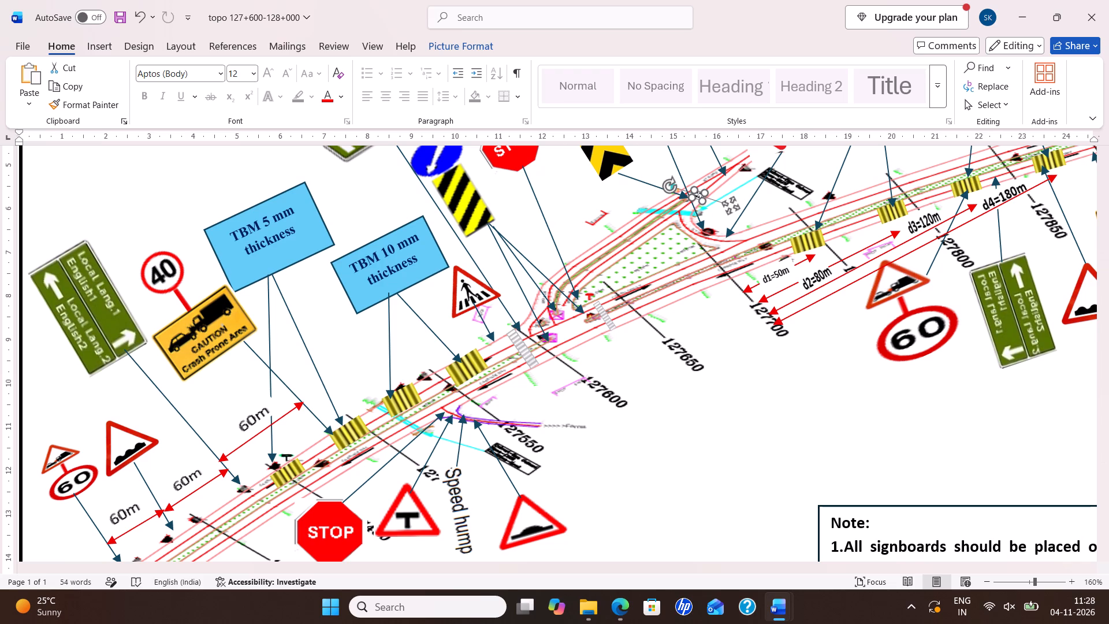
left_click_drag(741, 203, 737, 202)
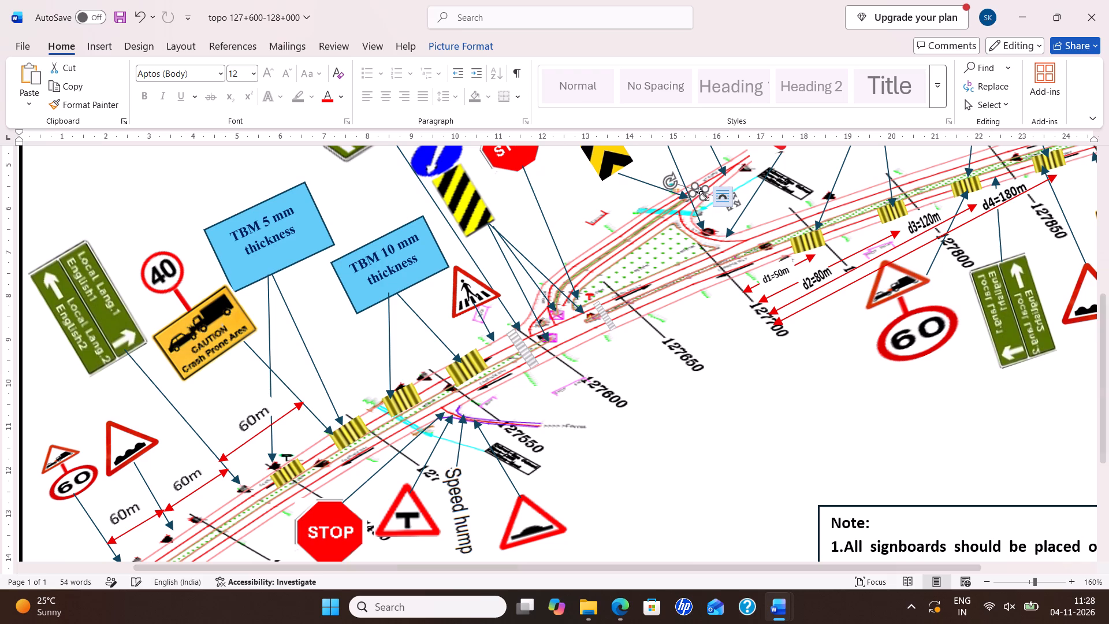
Rotate the speed hump marking and nudge it so it lies across the side road.
left_click_drag(676, 177, 681, 163)
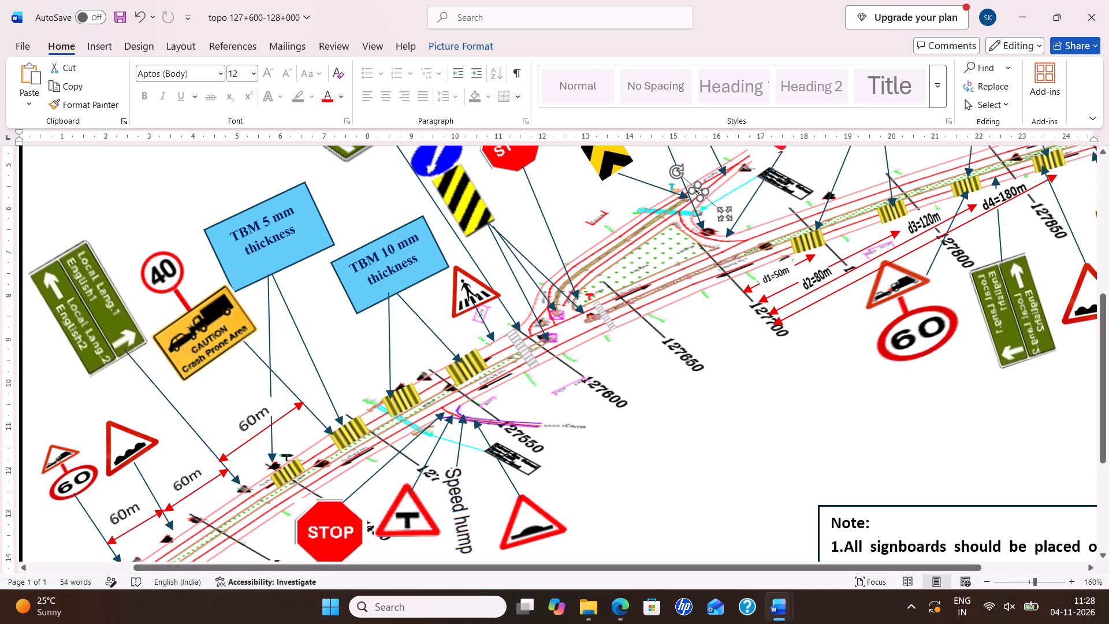
left_click_drag(681, 163, 683, 163)
left_click(698, 182)
left_click(657, 162)
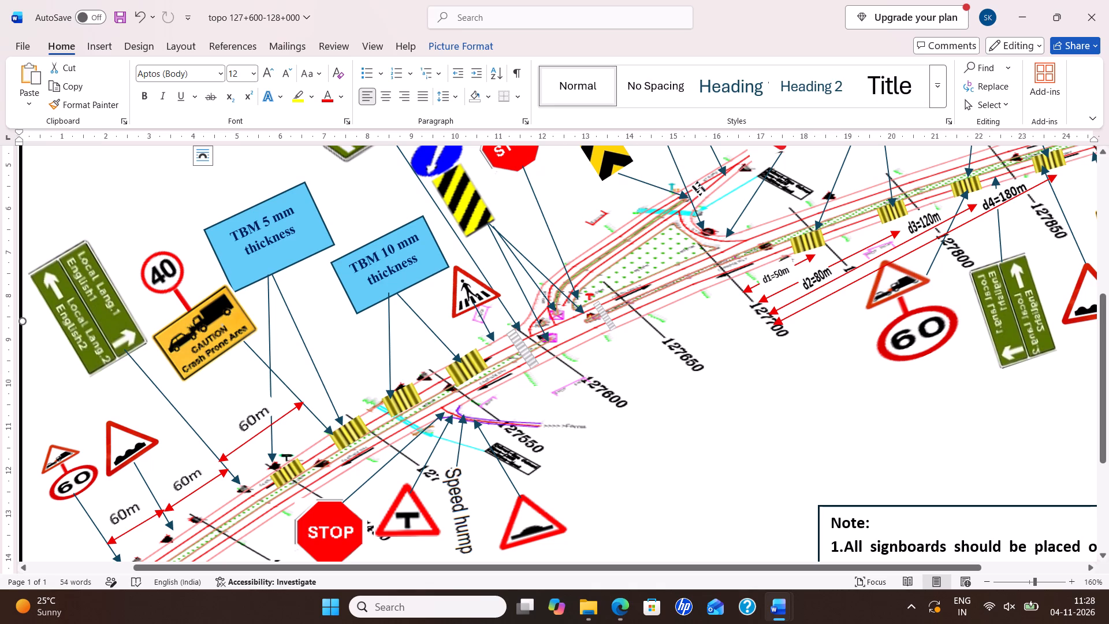
left_click(699, 189)
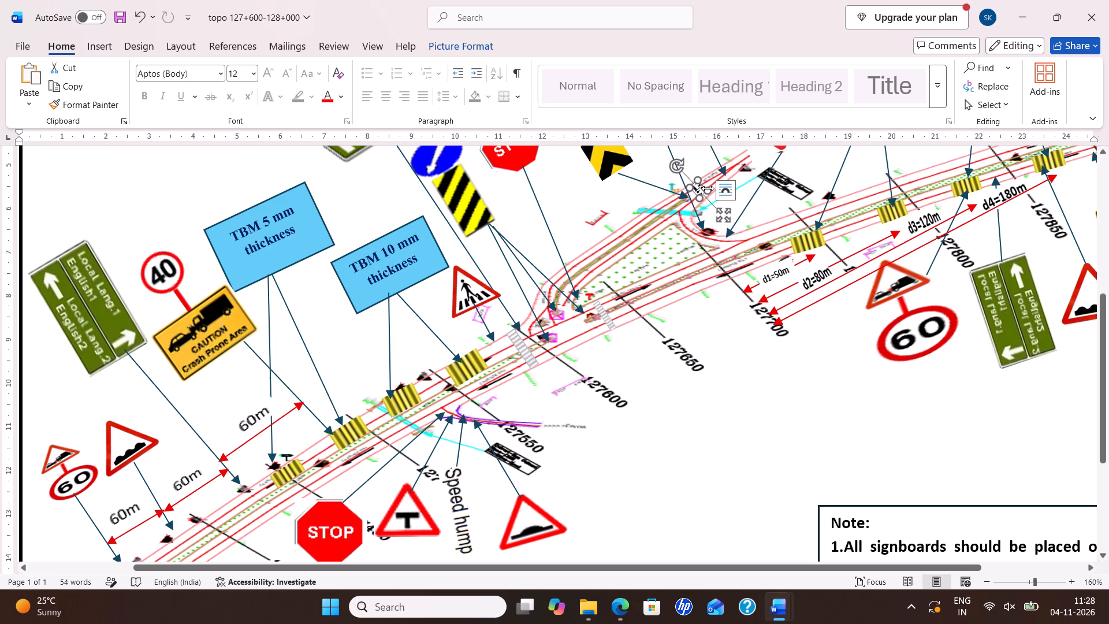
left_click(708, 188)
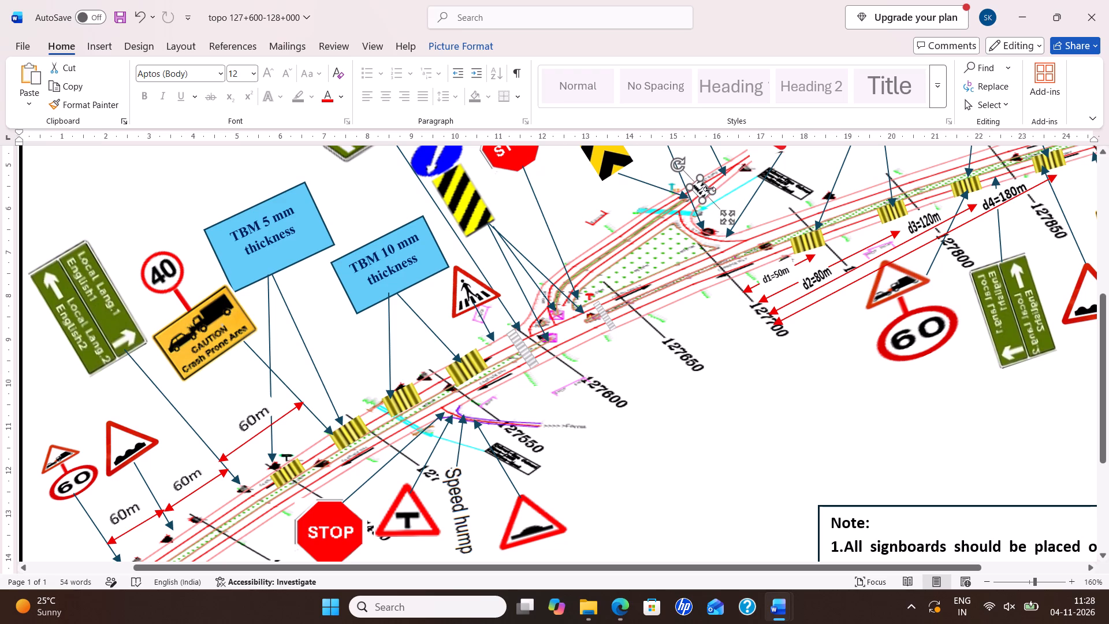
left_click(724, 209)
left_click(720, 200)
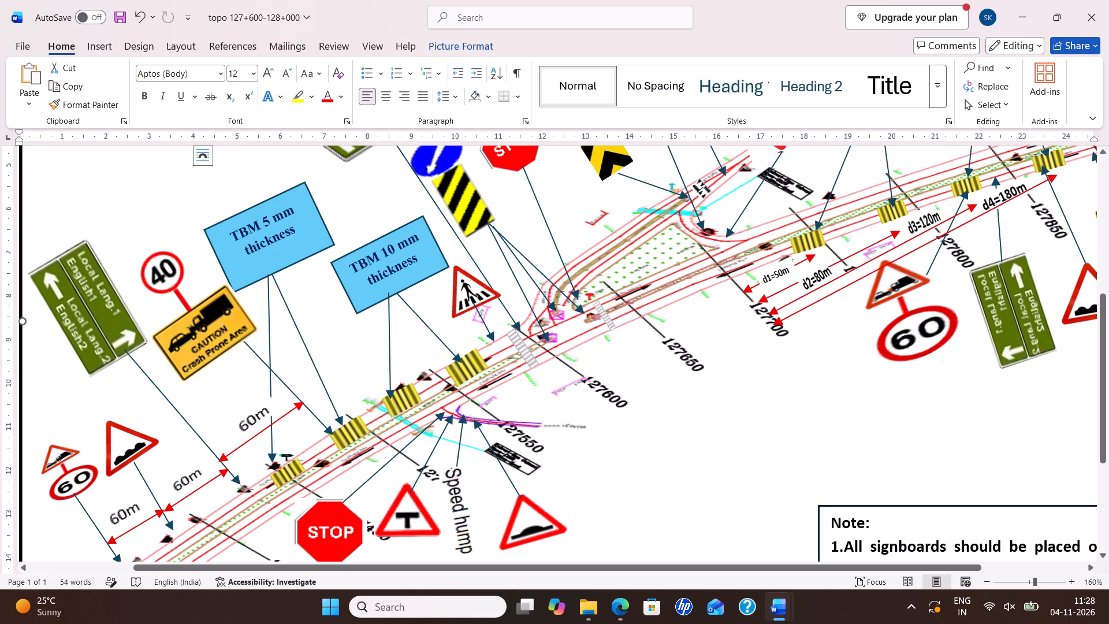
Re-aim the arrow of the upper Speed hump label at the new speed hump marking on the side road.
scroll(680, 230, "up", 2)
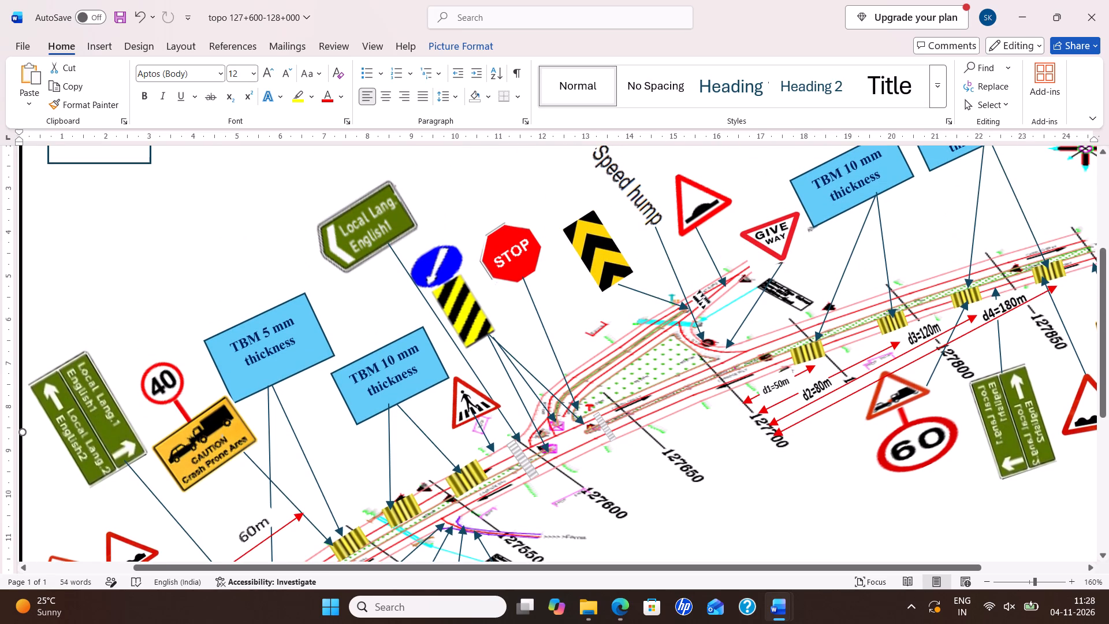
left_click(652, 212)
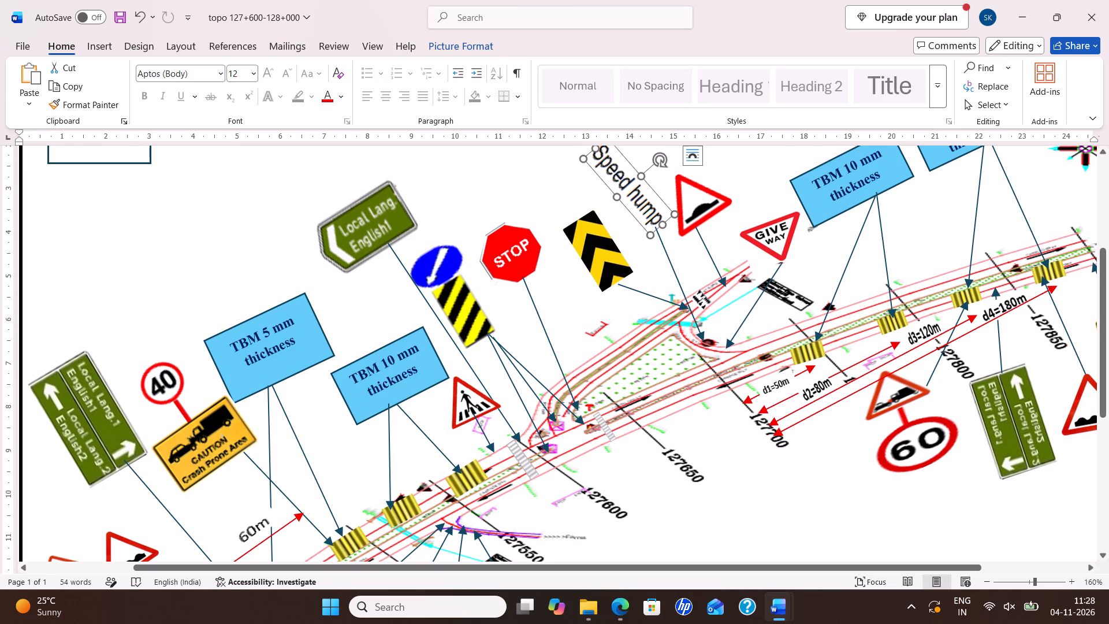
left_click(701, 337)
left_click_drag(705, 341, 694, 296)
Rotate the upper Speed hump label to horizontal and move it clear above the chevron sign.
scroll(683, 241, "up", 2)
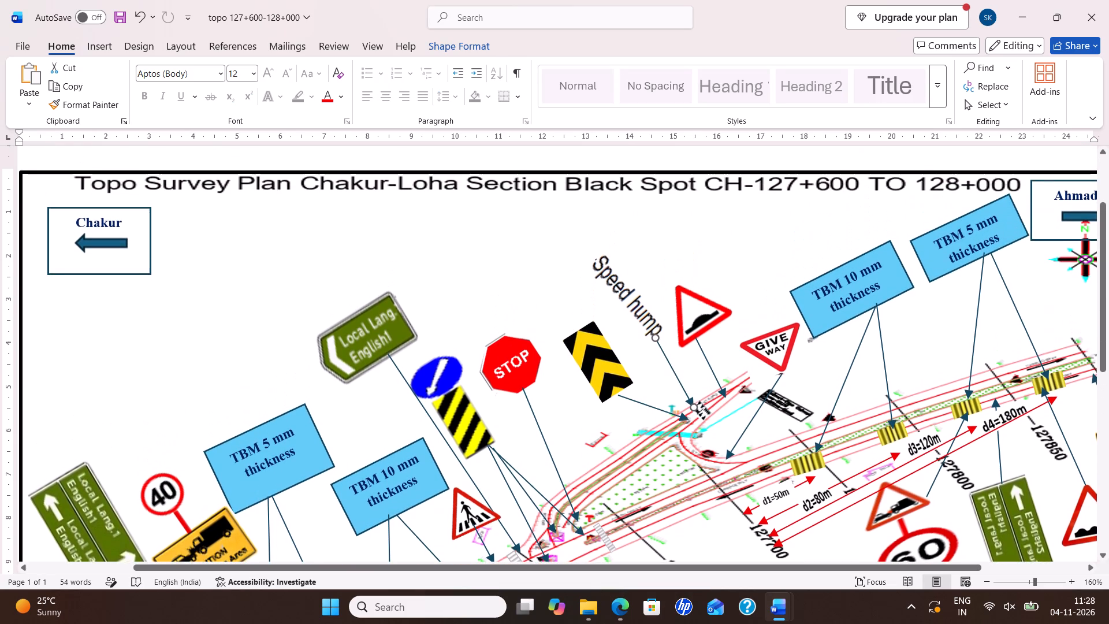
left_click(626, 302)
left_click_drag(660, 267, 660, 265)
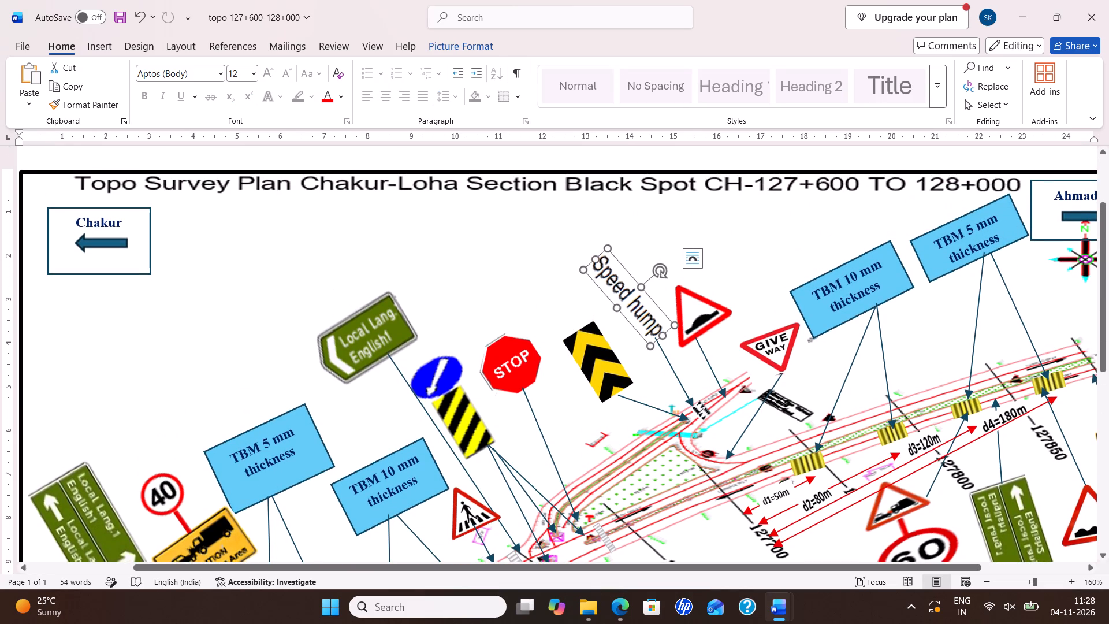
left_click_drag(660, 265, 629, 238)
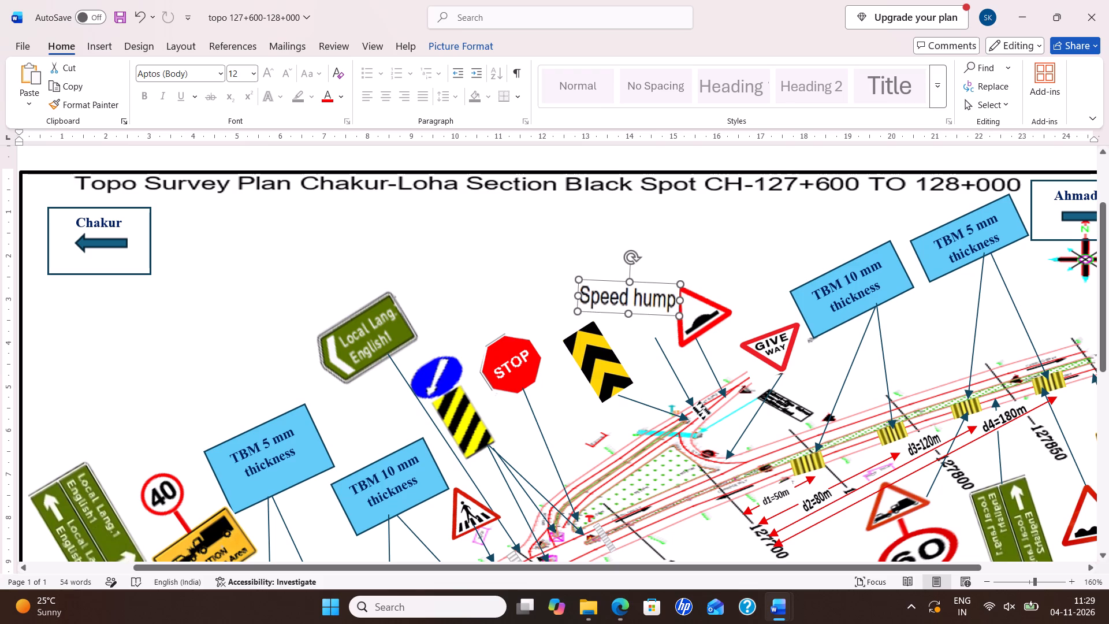
left_click_drag(629, 238, 624, 237)
left_click_drag(653, 284, 626, 264)
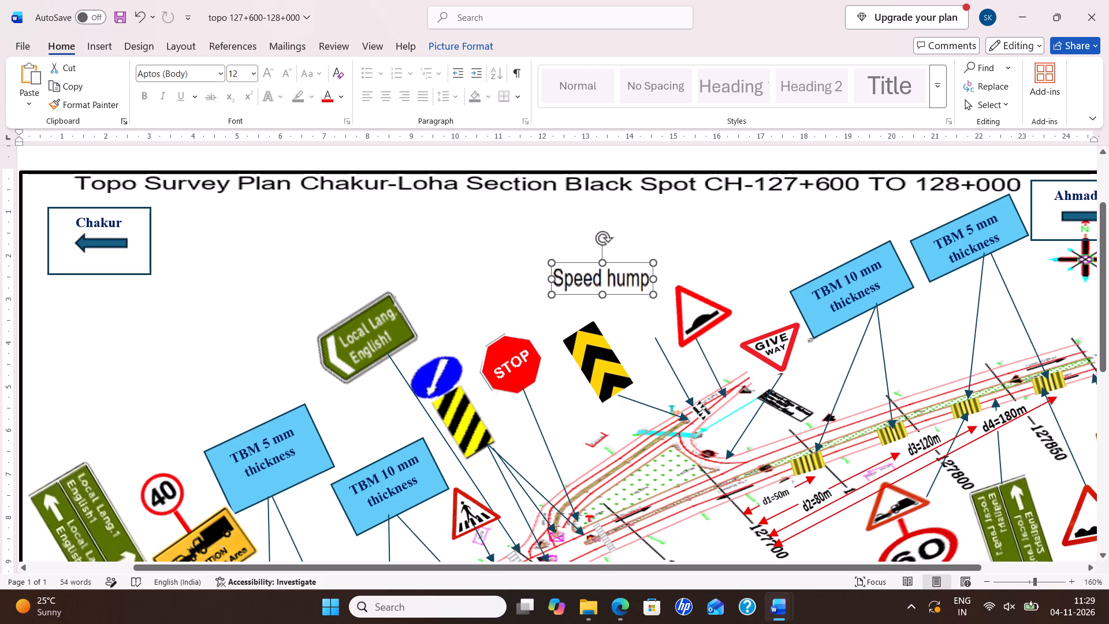
left_click_drag(626, 264, 627, 263)
Extend the tail of the Speed hump leader arrow up to the relocated label.
left_click(665, 356)
left_click_drag(656, 336, 627, 289)
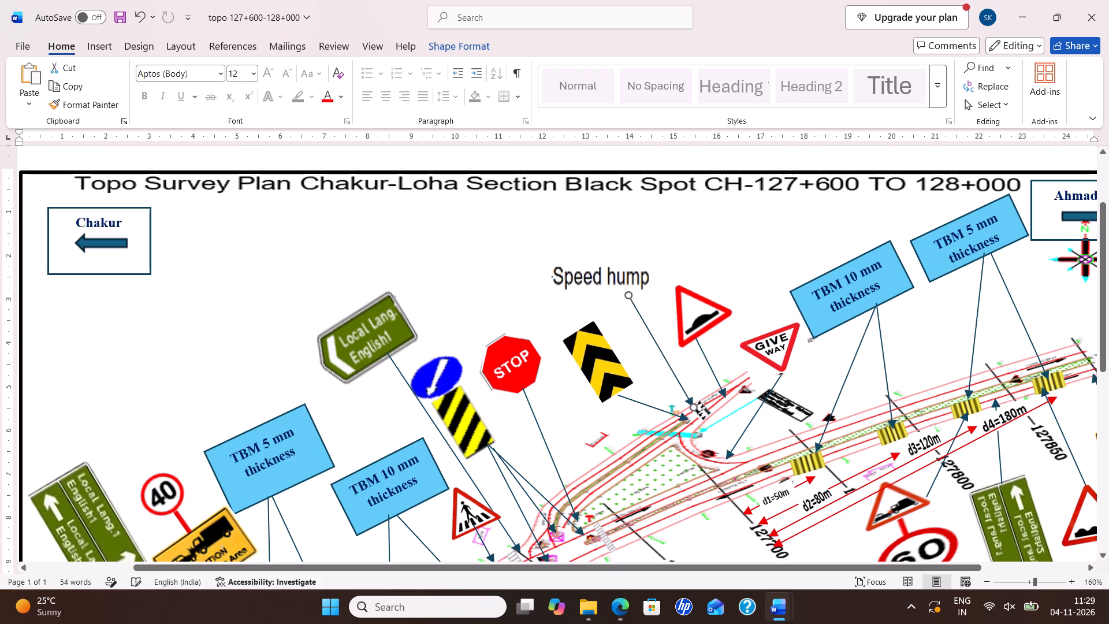
left_click_drag(627, 289, 626, 287)
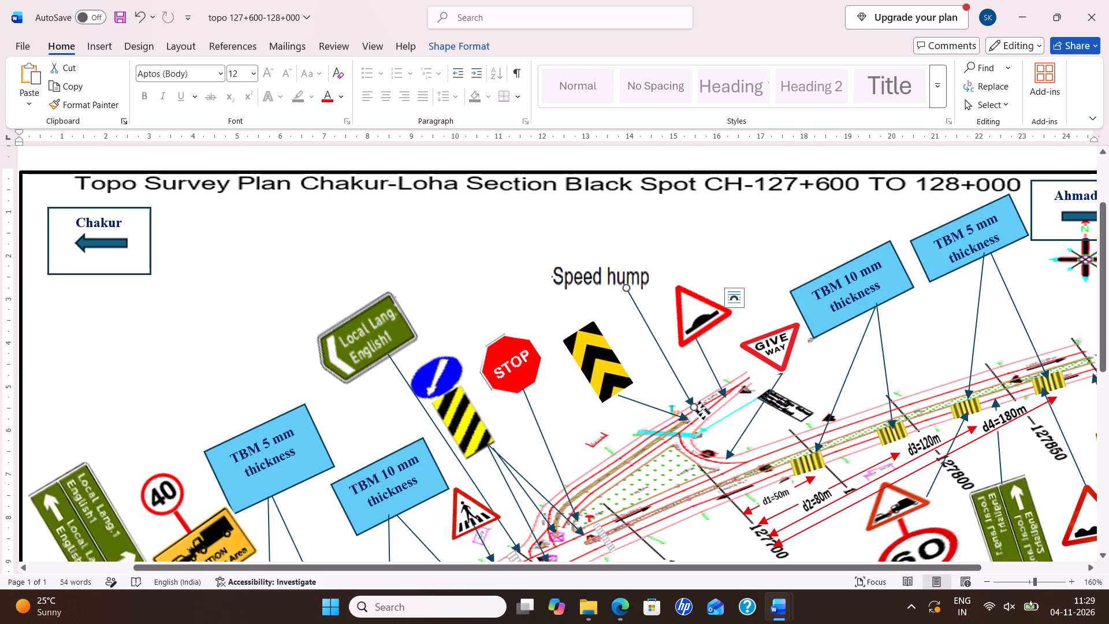
Duplicate the T-junction warning sign beside the lower STOP sign and place the copy above the upper speed hump warning sign.
scroll(528, 386, "down", 3)
scroll(505, 433, "down", 3)
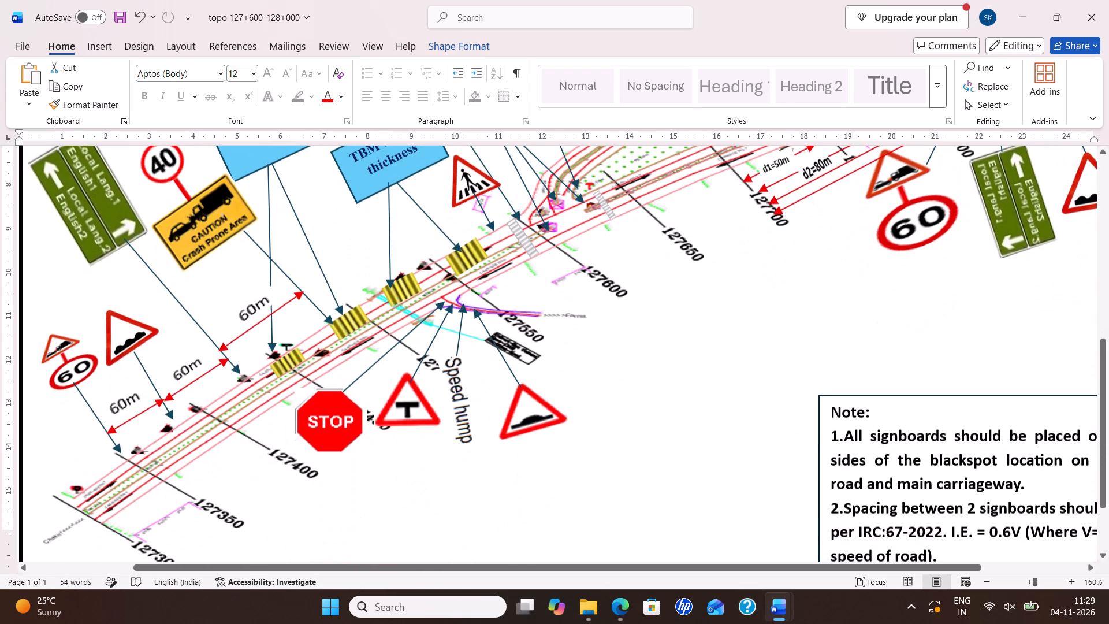
scroll(451, 421, "up", 2)
scroll(451, 421, "down", 2)
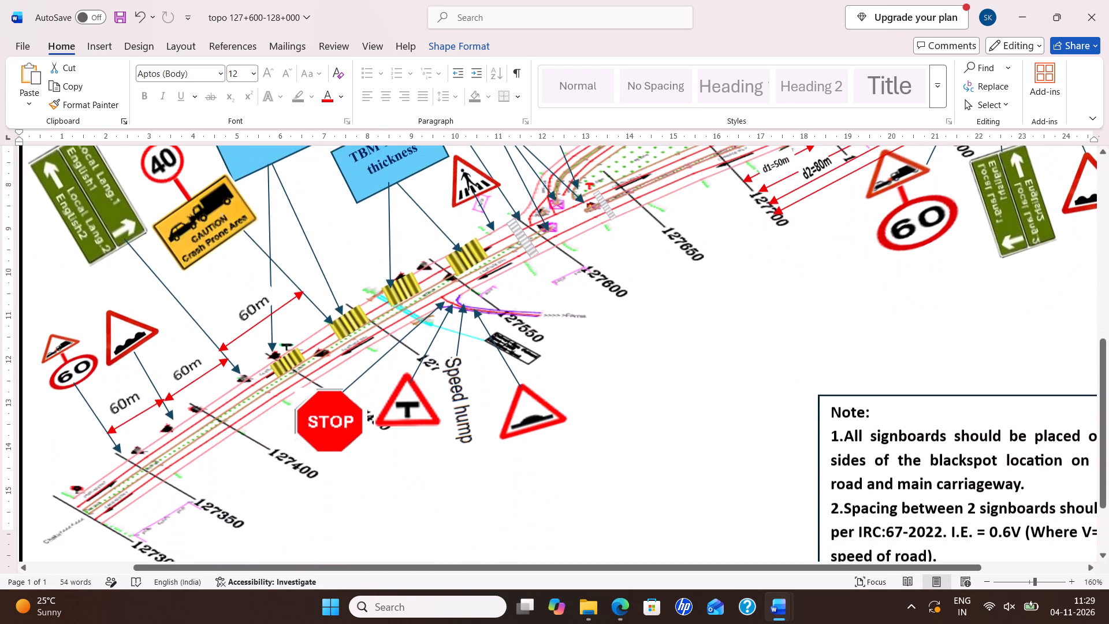
left_click(416, 398)
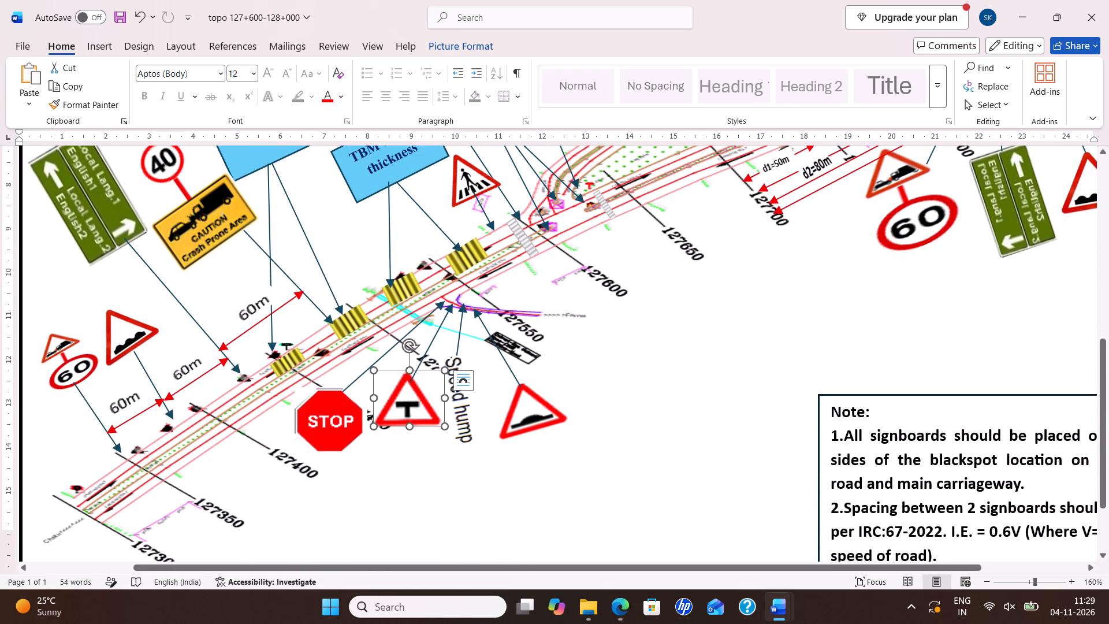
key("ctrl+c")
key("ctrl+v")
left_click_drag(440, 405, 802, 312)
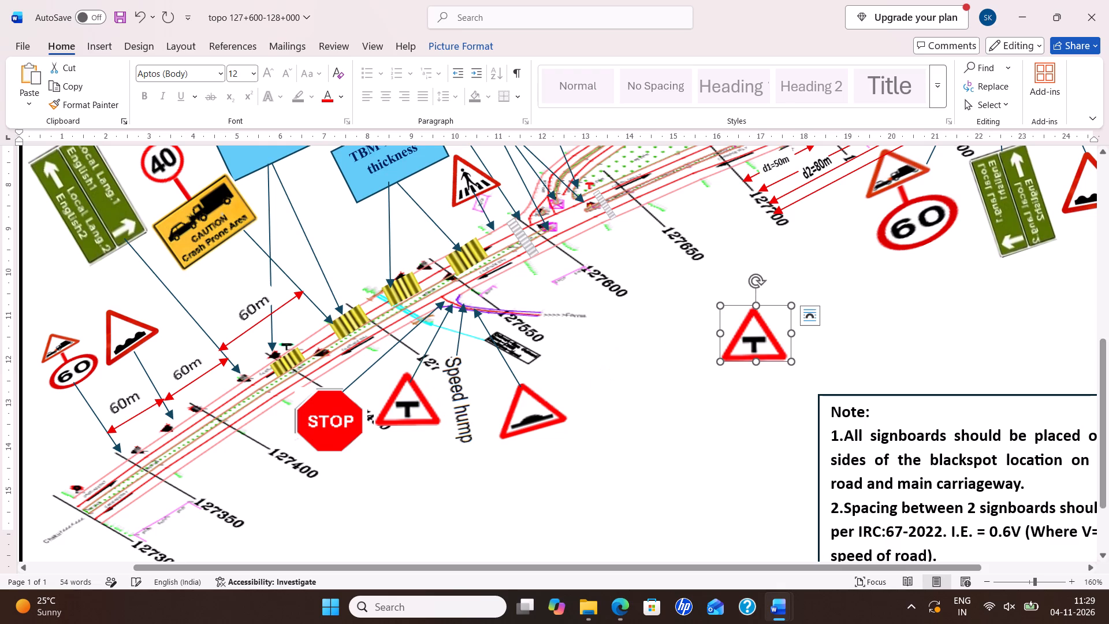
scroll(672, 345, "up", 8)
scroll(685, 386, "down", 5)
left_click_drag(745, 483, 678, 354)
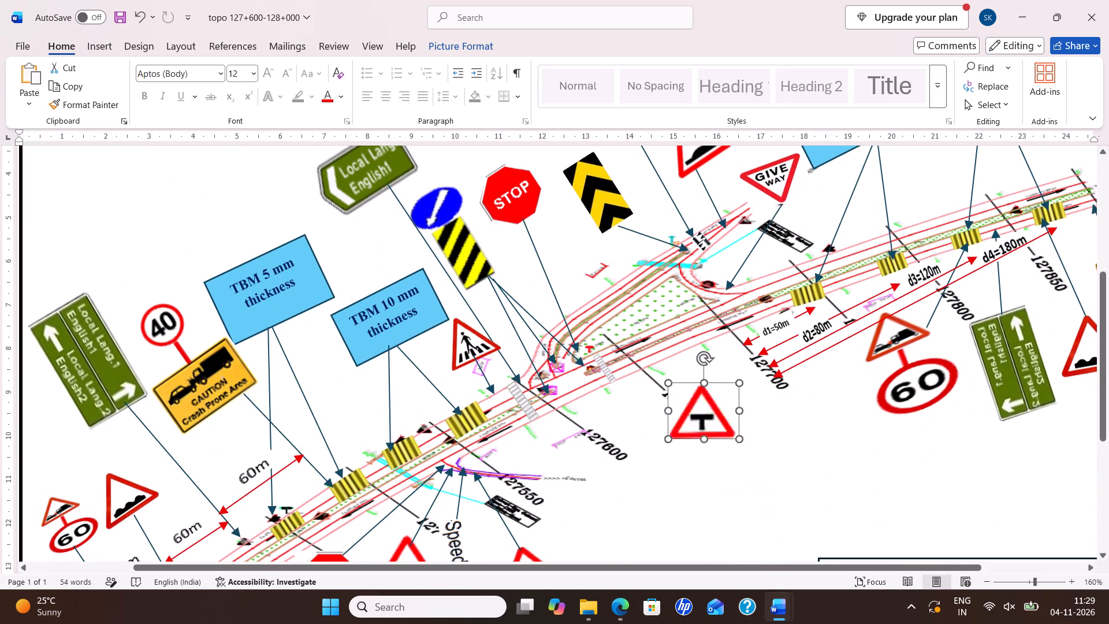
left_click_drag(678, 354, 610, 190)
scroll(768, 307, "up", 3)
left_click_drag(622, 363, 664, 341)
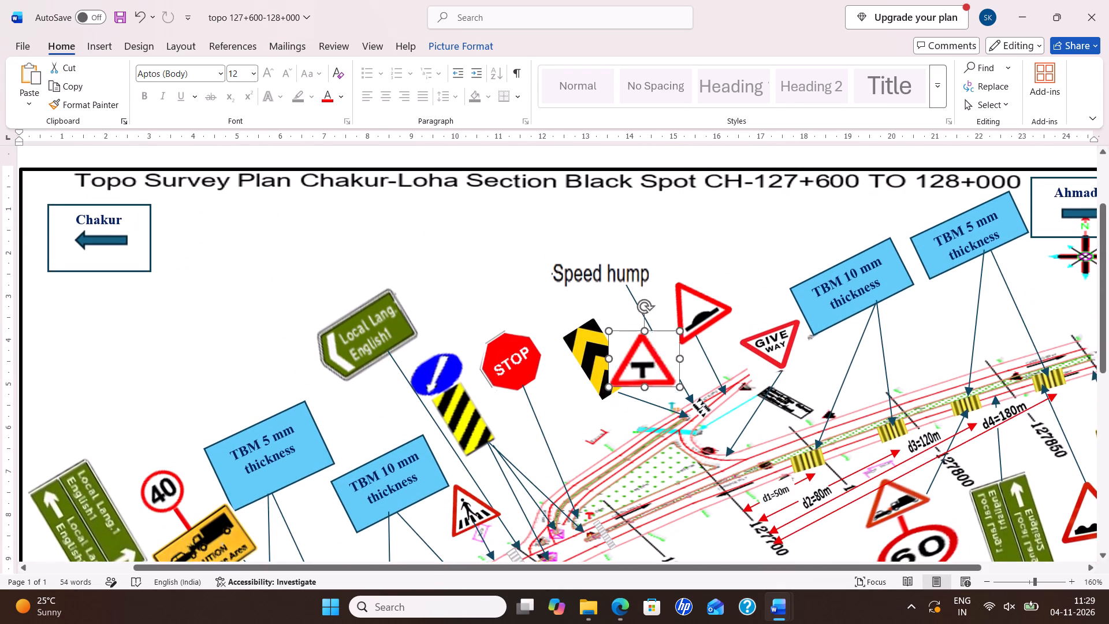
left_click_drag(664, 341, 711, 233)
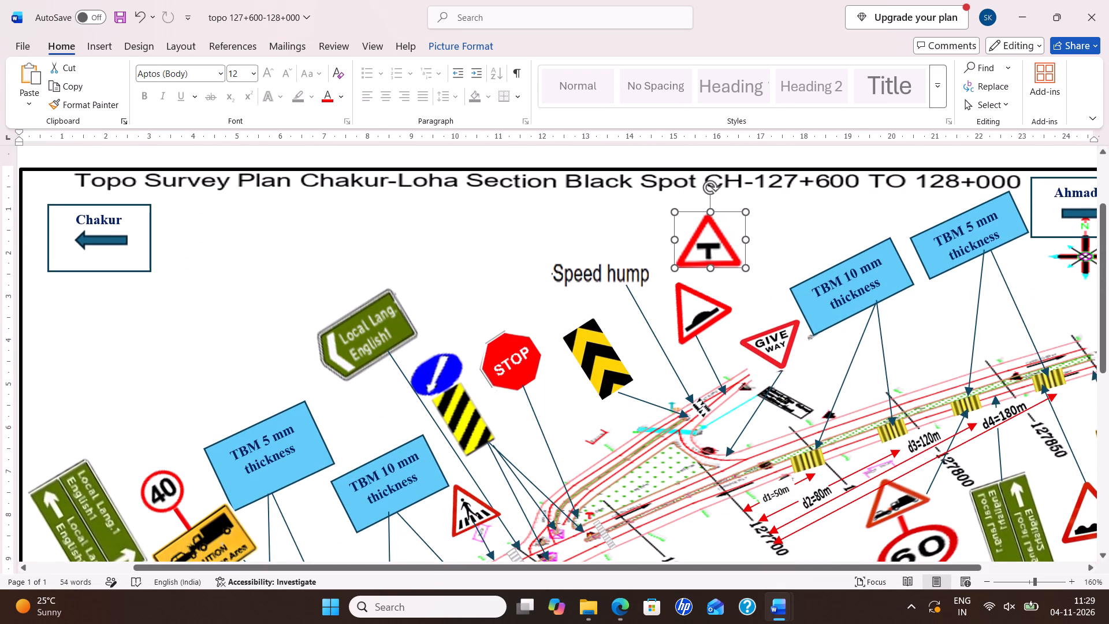
left_click_drag(711, 233, 678, 225)
Move the upper speed hump warning sign toward the TBM 10 mm box and reattach its leader arrow between sign and side road.
left_click_drag(705, 308, 718, 304)
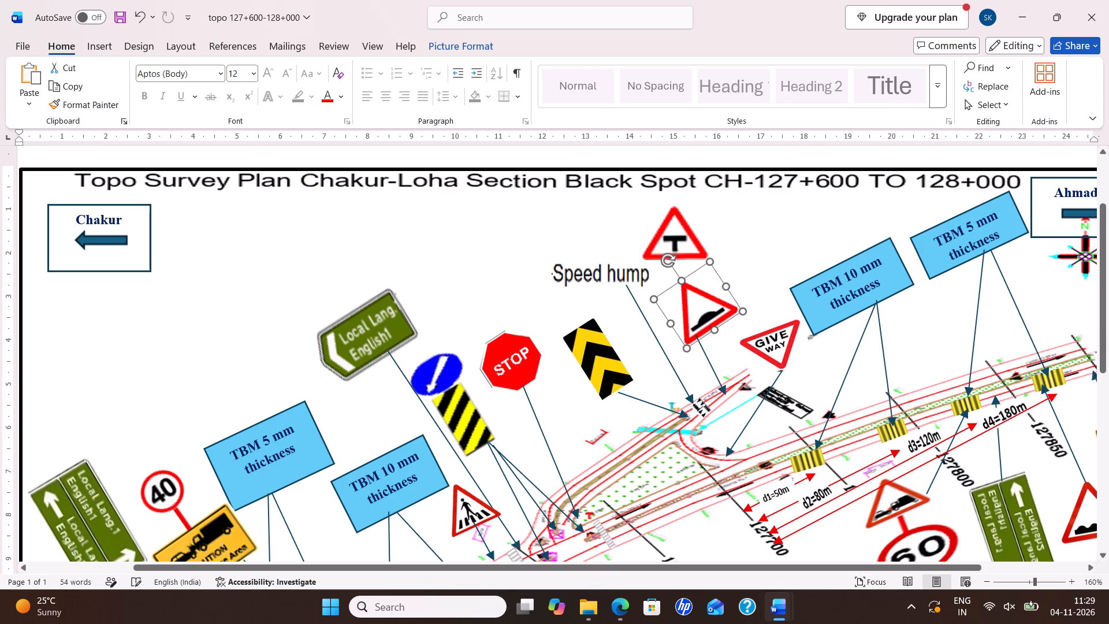
left_click_drag(718, 304, 744, 289)
left_click(704, 347)
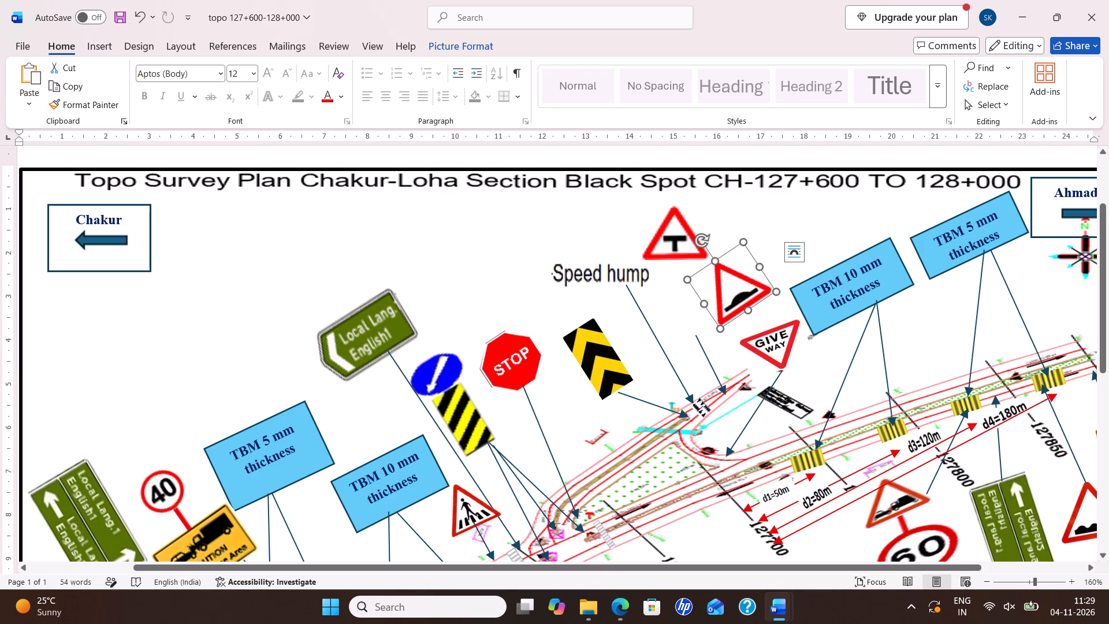
left_click_drag(697, 335, 729, 317)
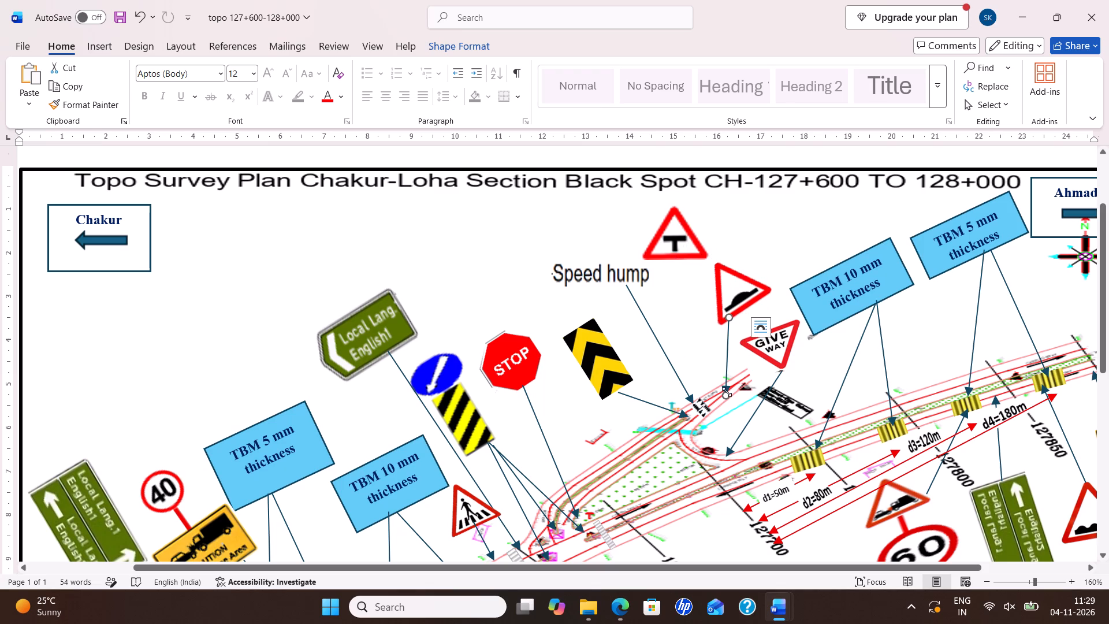
left_click(727, 392)
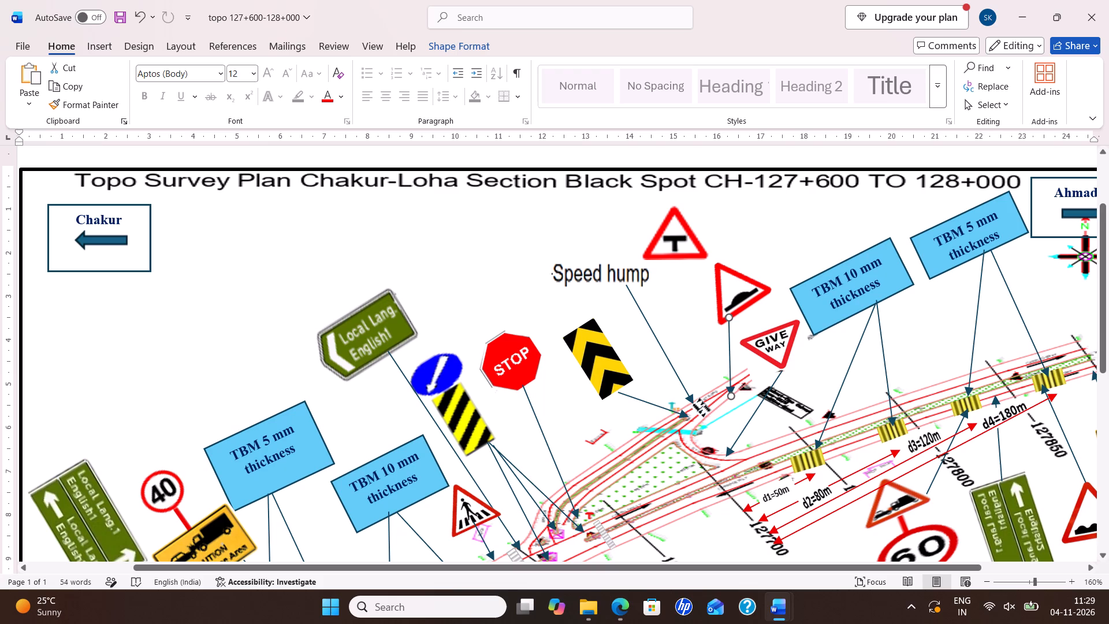
Duplicate the speed hump sign's leader arrow and run the copy from the new T-junction sign to the side road.
left_click(728, 362)
key("ctrl+c")
key("ctrl+v")
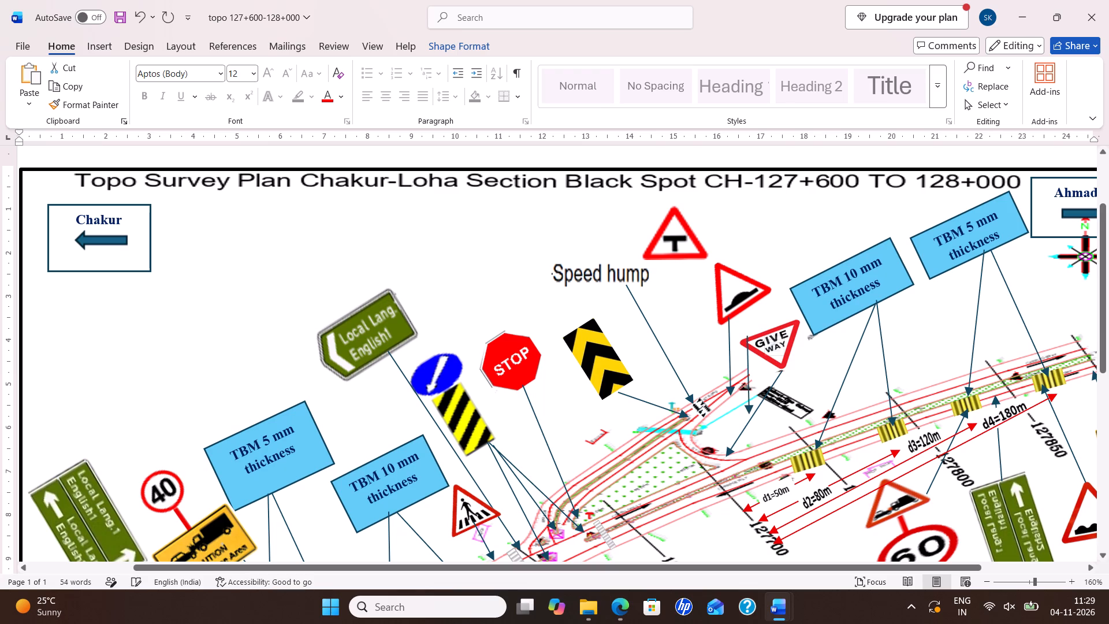
left_click_drag(749, 361, 680, 280)
left_click_drag(679, 337, 704, 388)
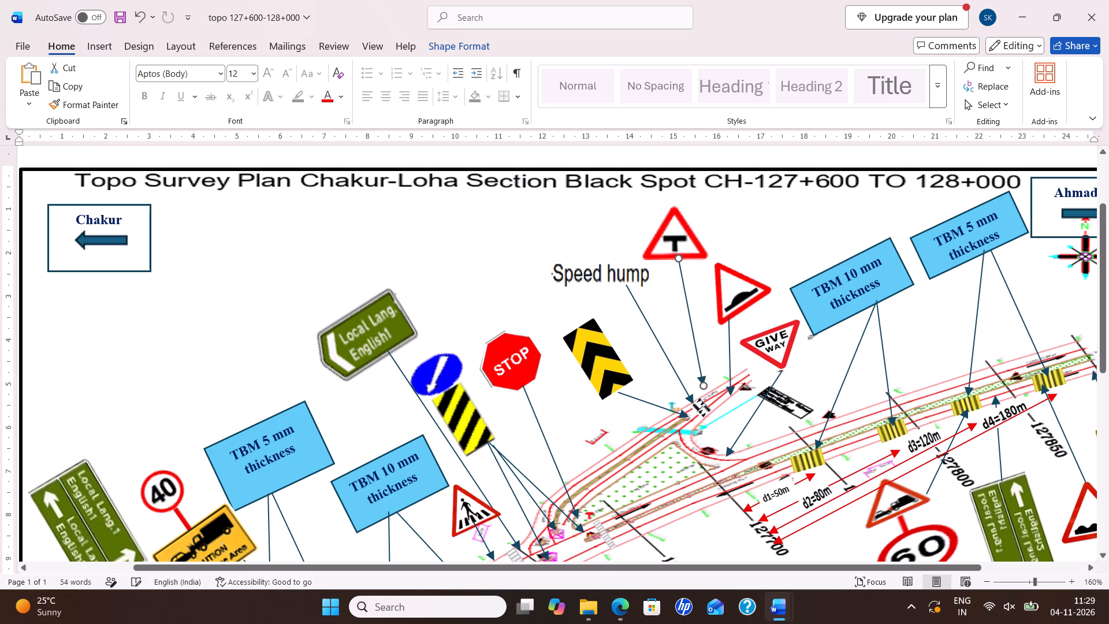
Extend the new T-junction sign's leader arrow so its head lands on the side road beside the speed hump sign's arrowhead.
left_click_drag(704, 388, 721, 408)
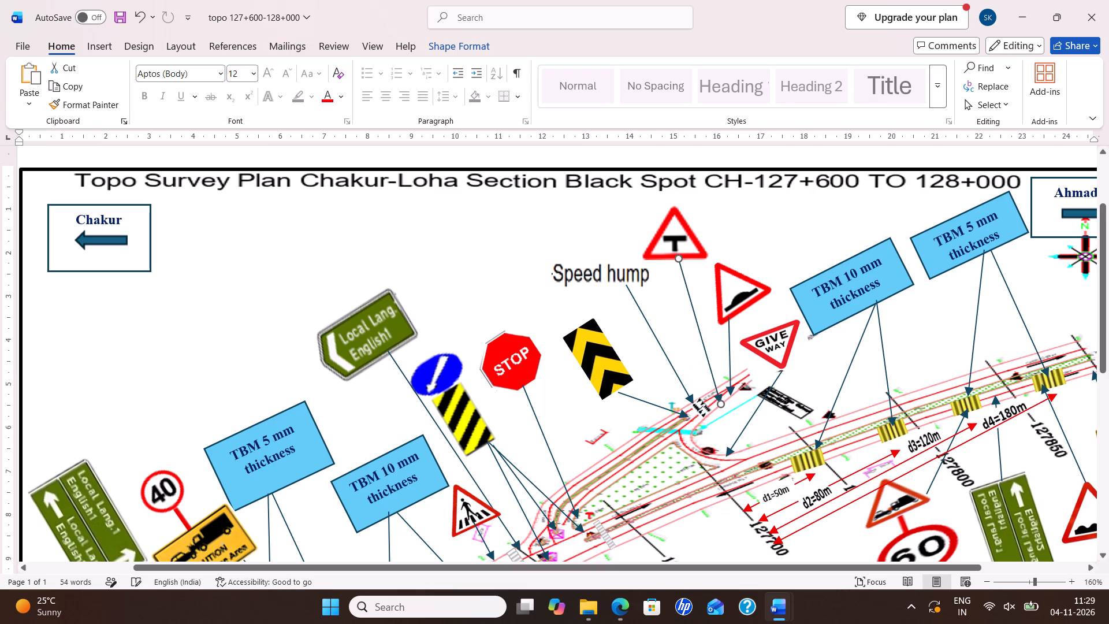
left_click_drag(721, 408, 721, 408)
left_click_drag(477, 272, 483, 272)
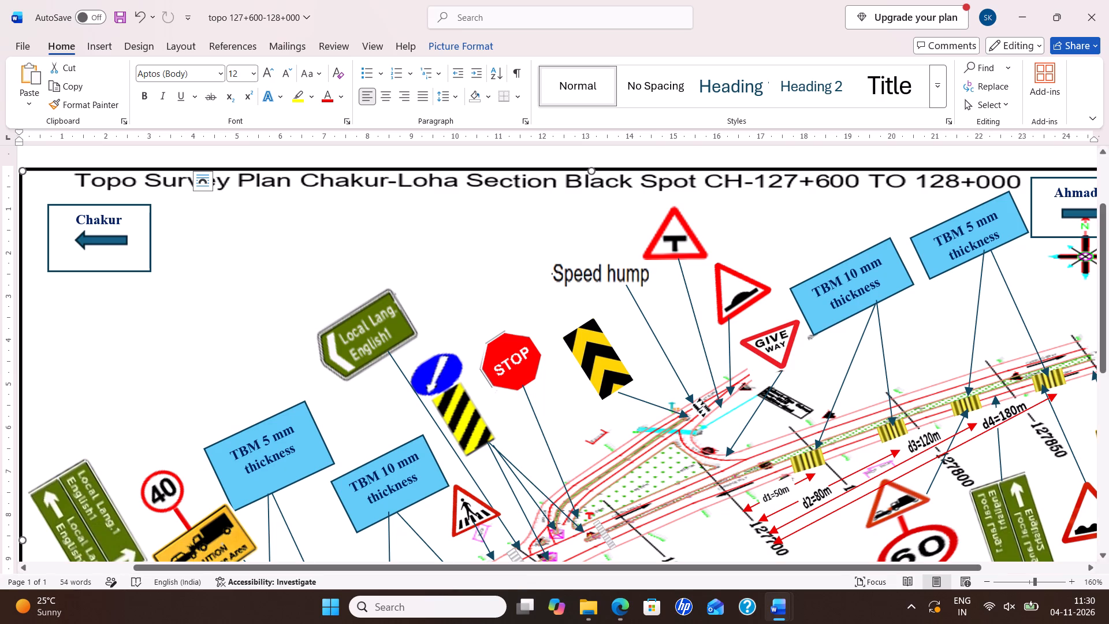
Save the topo 127+600-128+000 document.
key("ctrl+s")
key("ctrl+s")
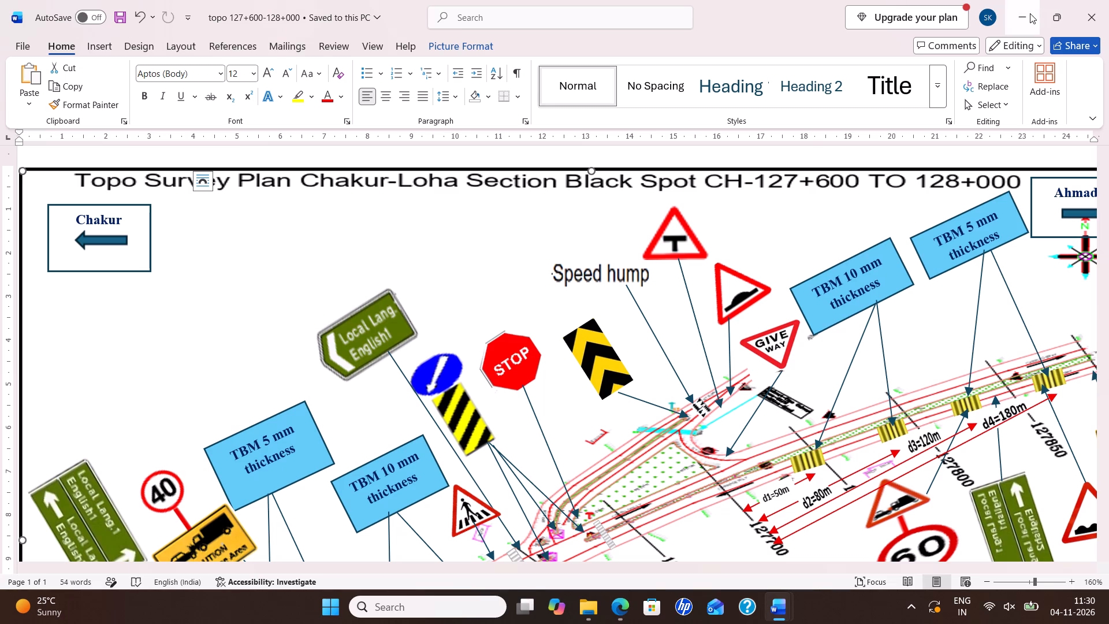
Switch to File Explorer and browse from the desktop's nanded Maharastra folder to the 0.11 Crash 2nd time subfolder.
left_click(1030, 13)
left_click(1030, 13)
left_click(1030, 13)
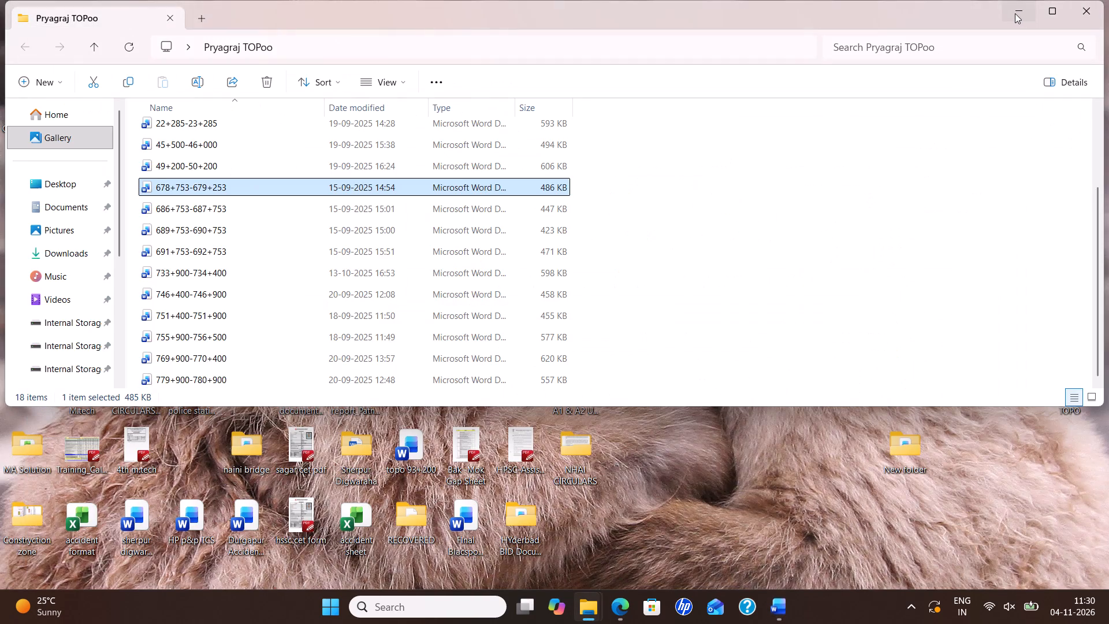
left_click(1015, 13)
double_click(956, 39)
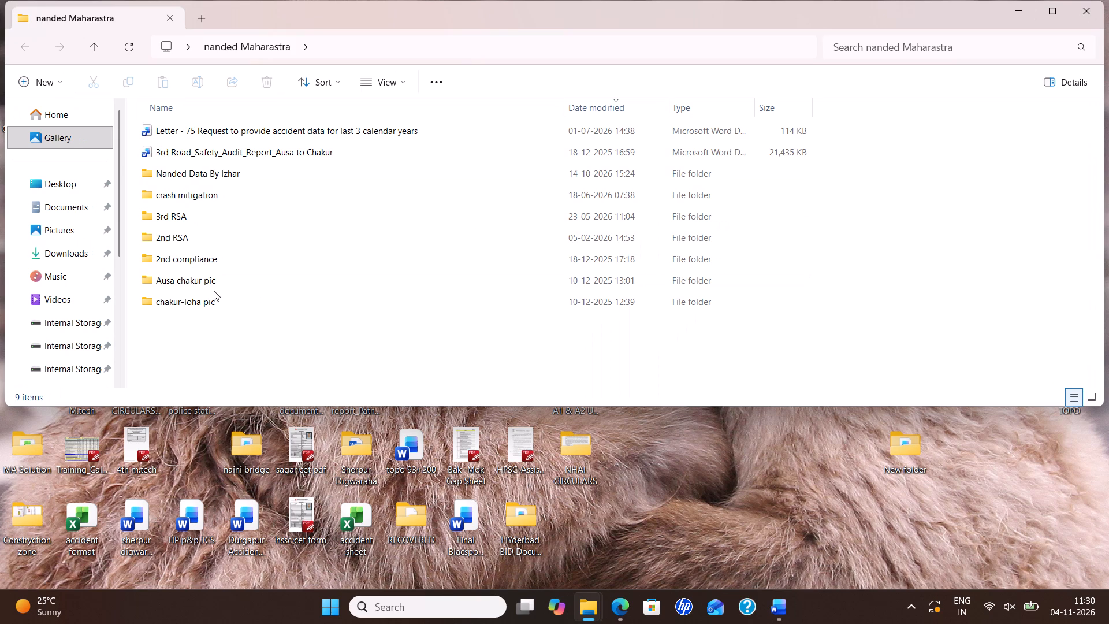
double_click(170, 176)
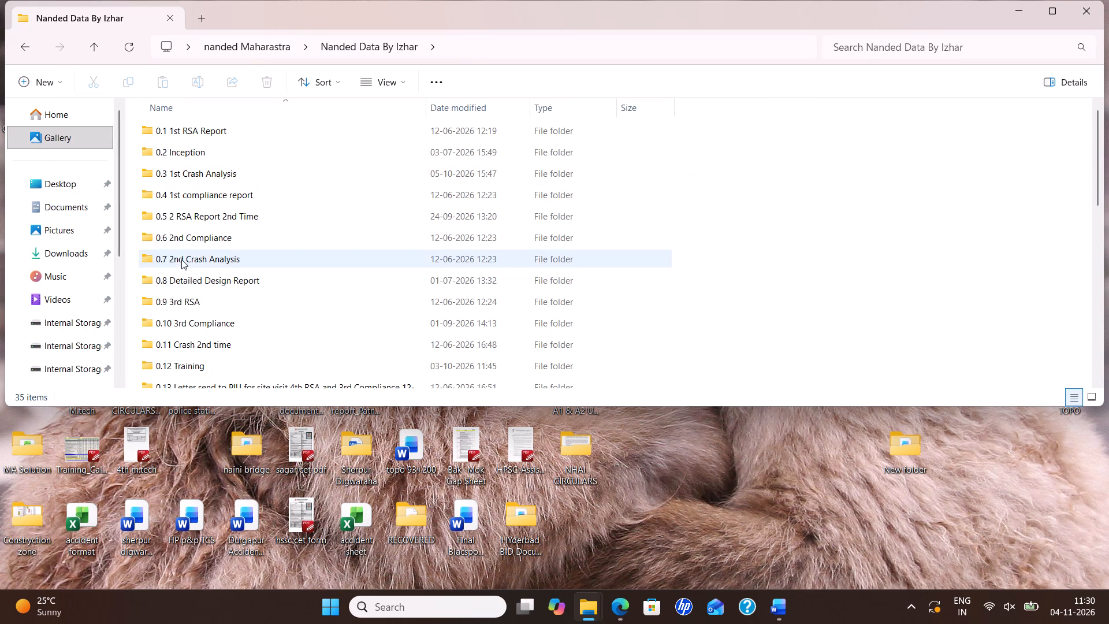
left_click(196, 261)
scroll(195, 298, "down", 1)
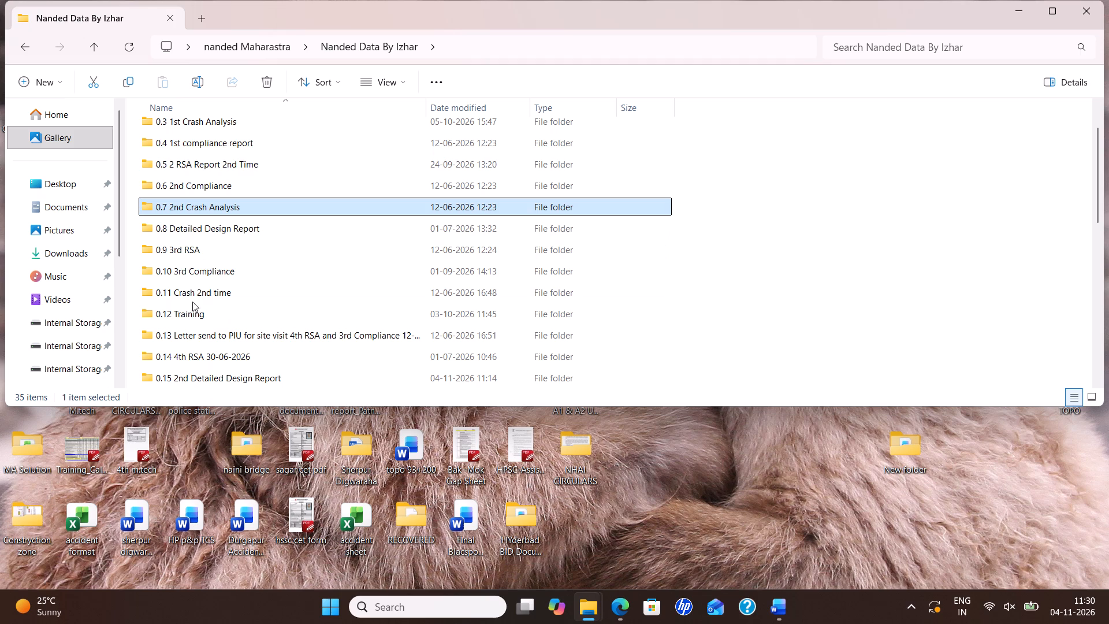
double_click(192, 289)
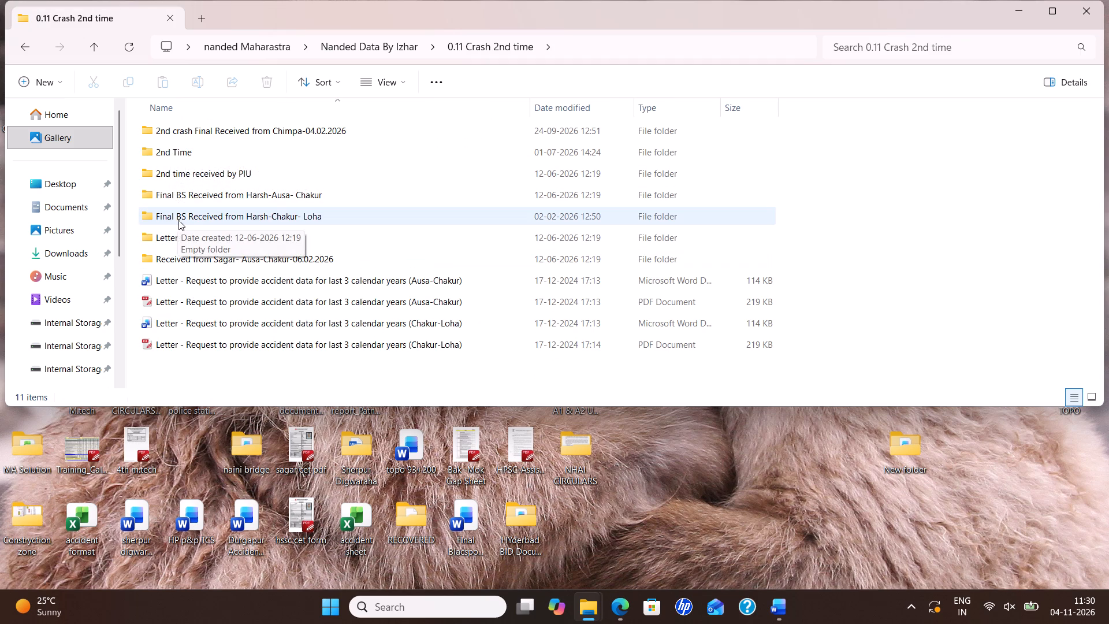
Open the Word version of 2nd Crash Mitigation Report _(Ausa-Chakur) from the Final Report folder under nanded Ausa chakur.
double_click(210, 255)
double_click(206, 135)
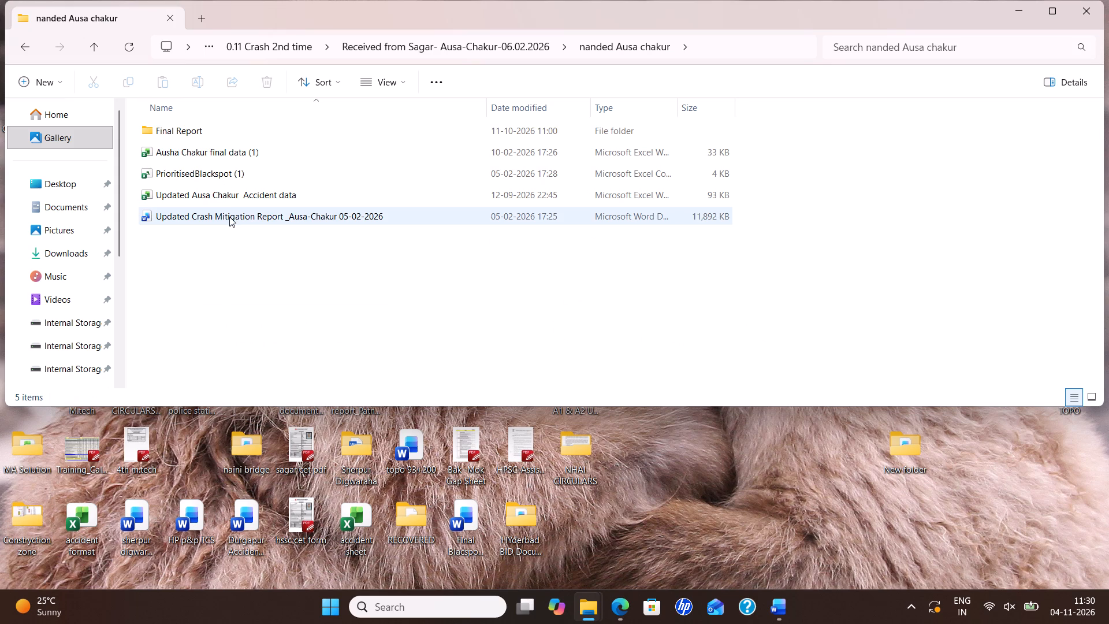
left_click(229, 217)
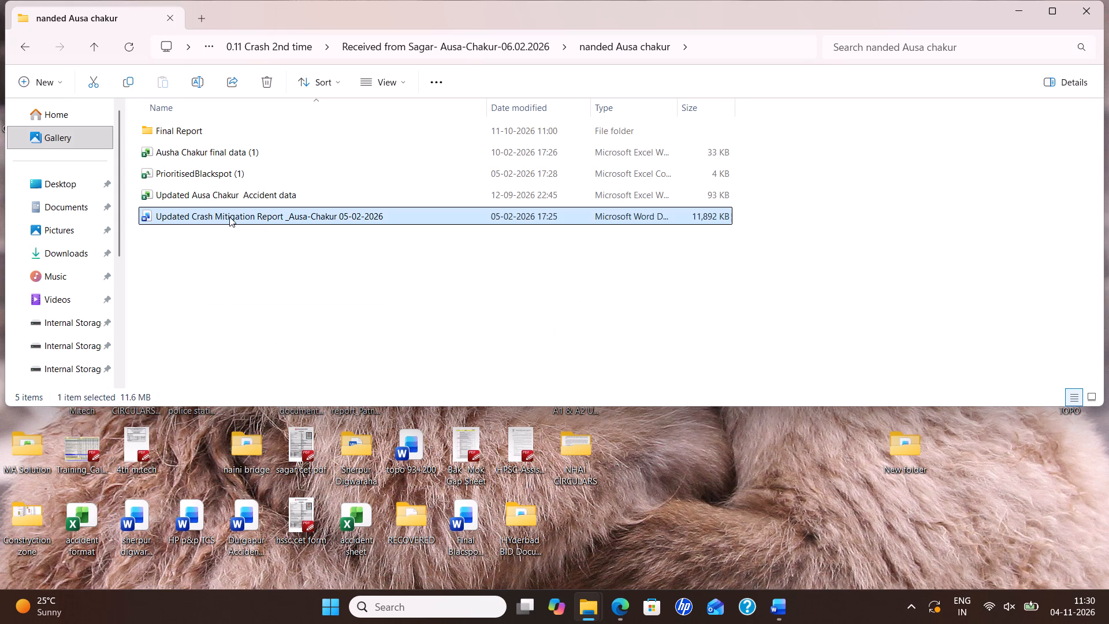
double_click(203, 136)
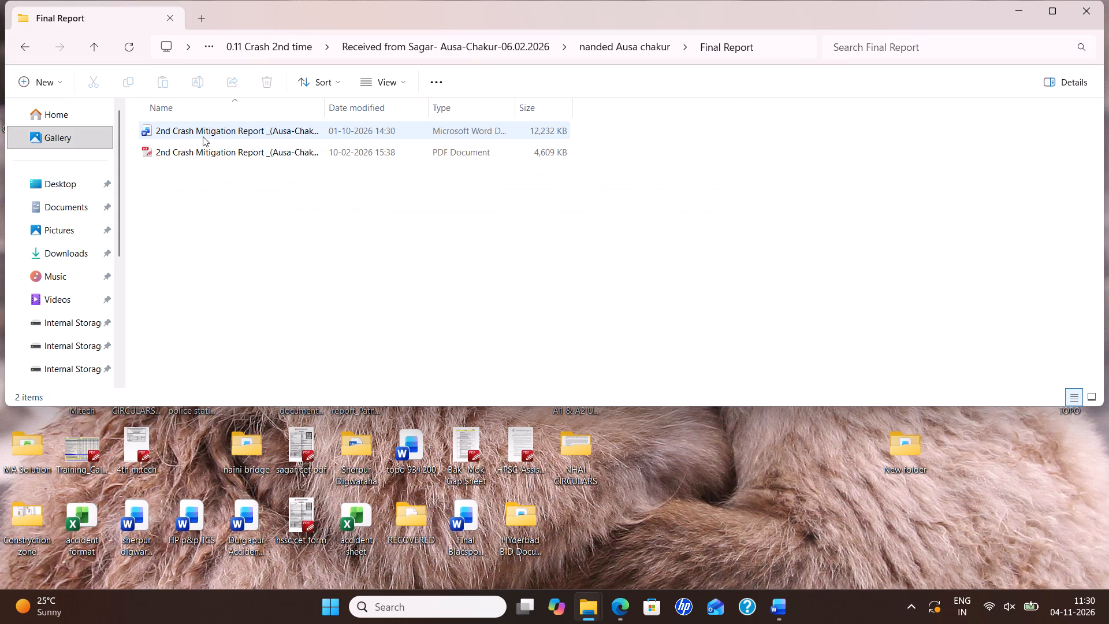
left_click(203, 136)
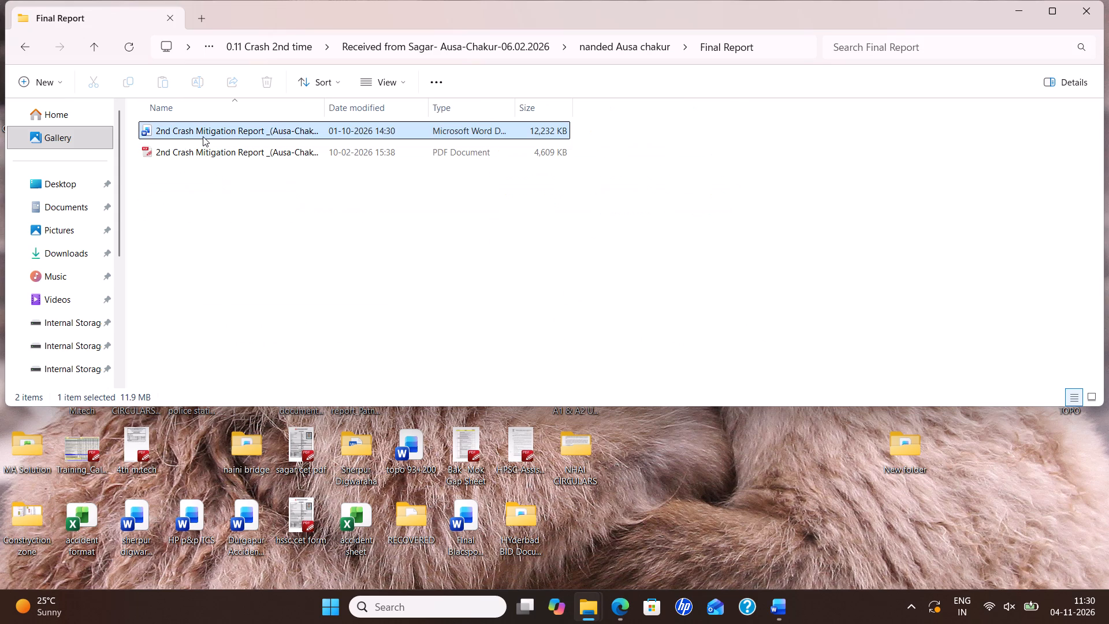
left_click_drag(326, 103, 436, 134)
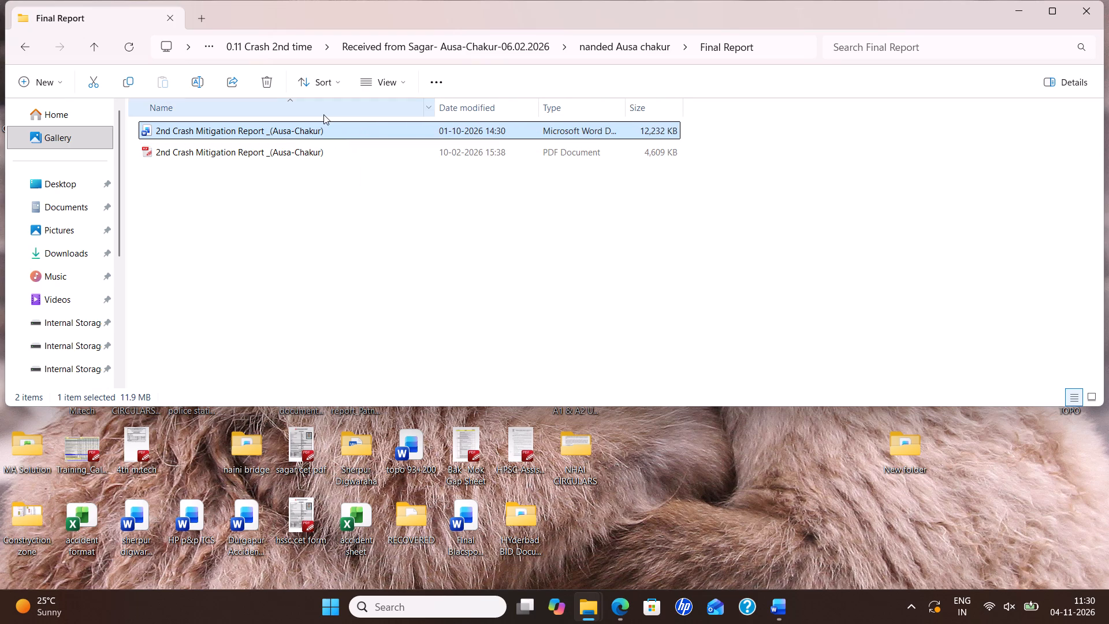
double_click(228, 135)
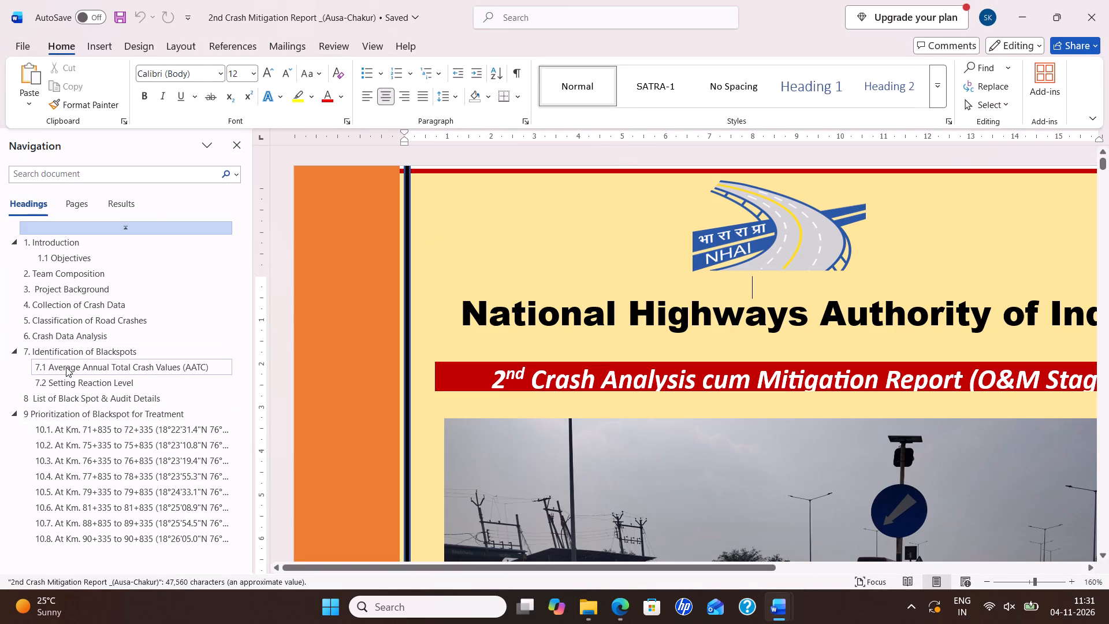
Examine section 8, List of Black Spot & Audit Details, and its table of 500 m stretches with remarks.
scroll(85, 354, "down", 4)
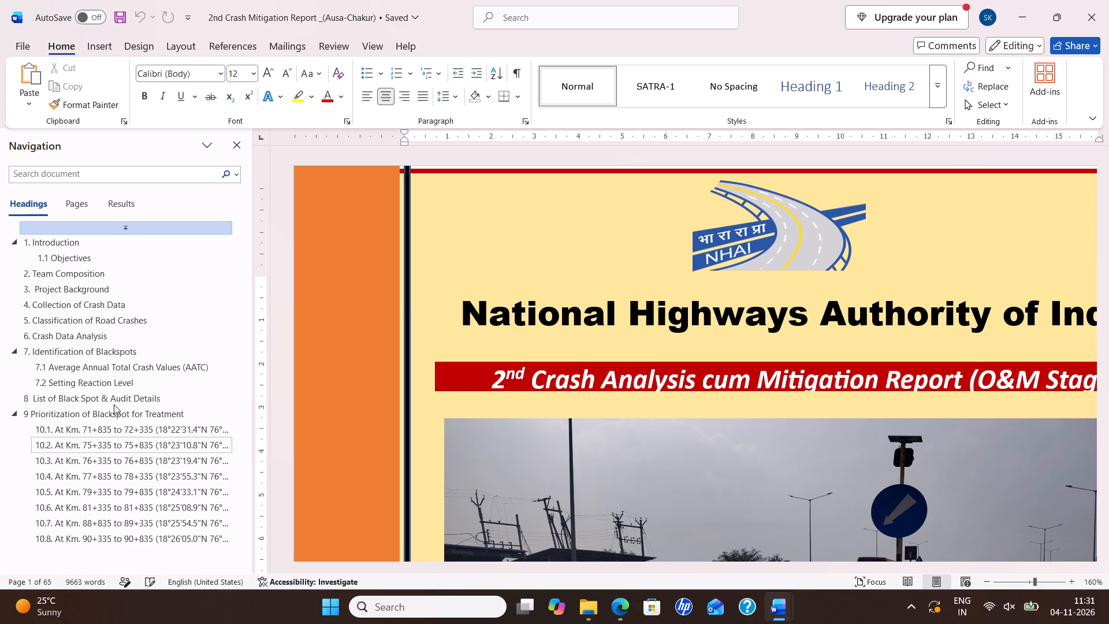
left_click(97, 380)
left_click(94, 397)
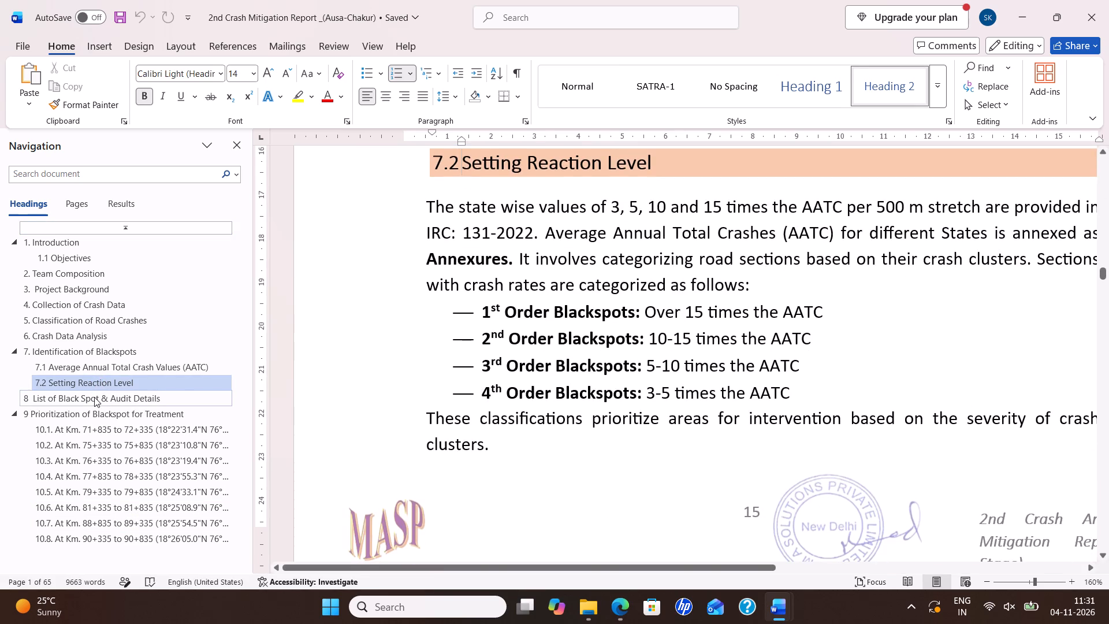
scroll(747, 313, "down", 4, "ctrl")
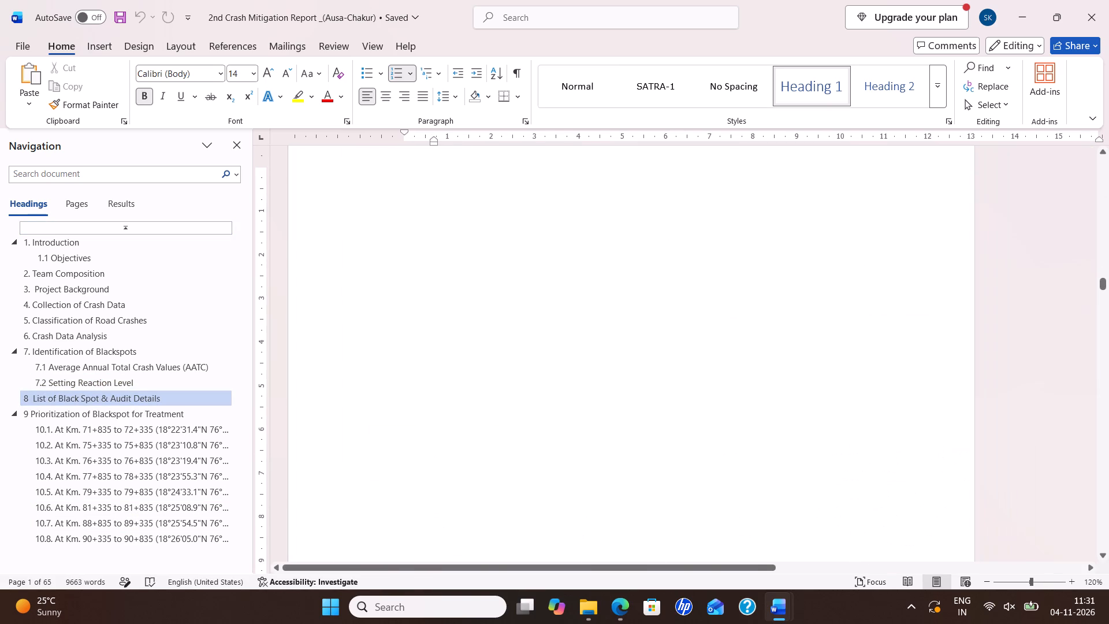
scroll(590, 306, "down", 5)
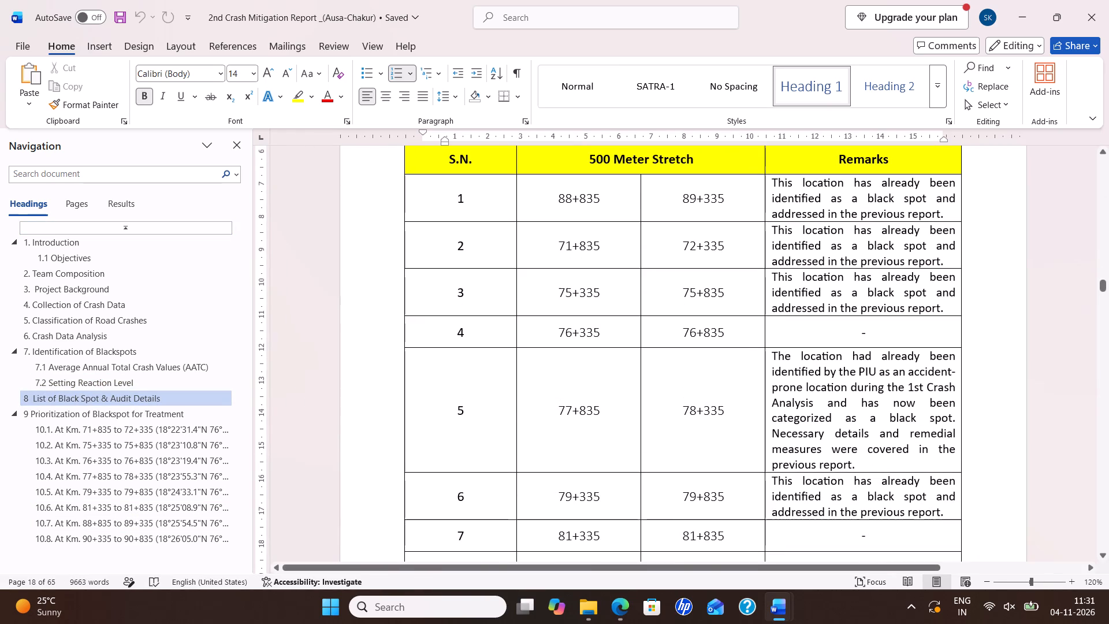
scroll(597, 304, "down", 3)
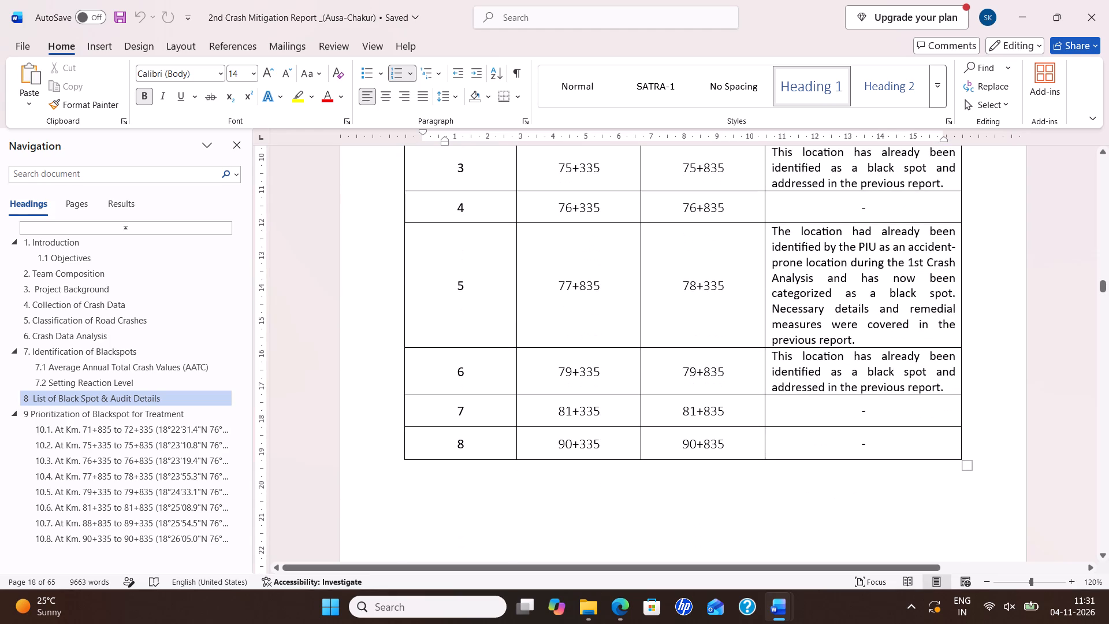
scroll(593, 309, "up", 2)
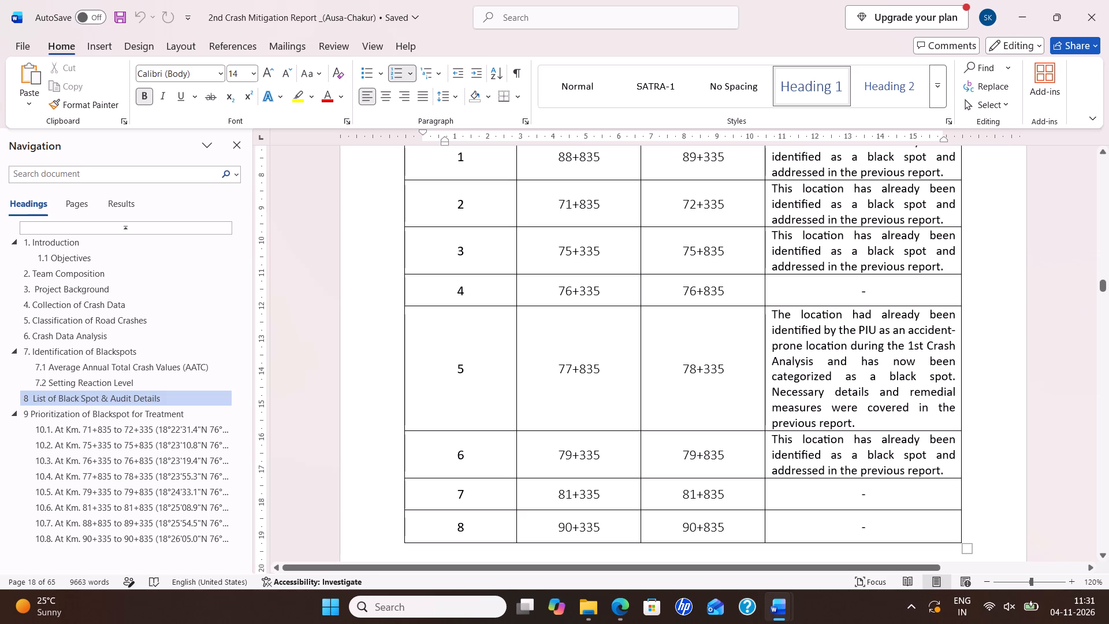
scroll(650, 251, "down", 1)
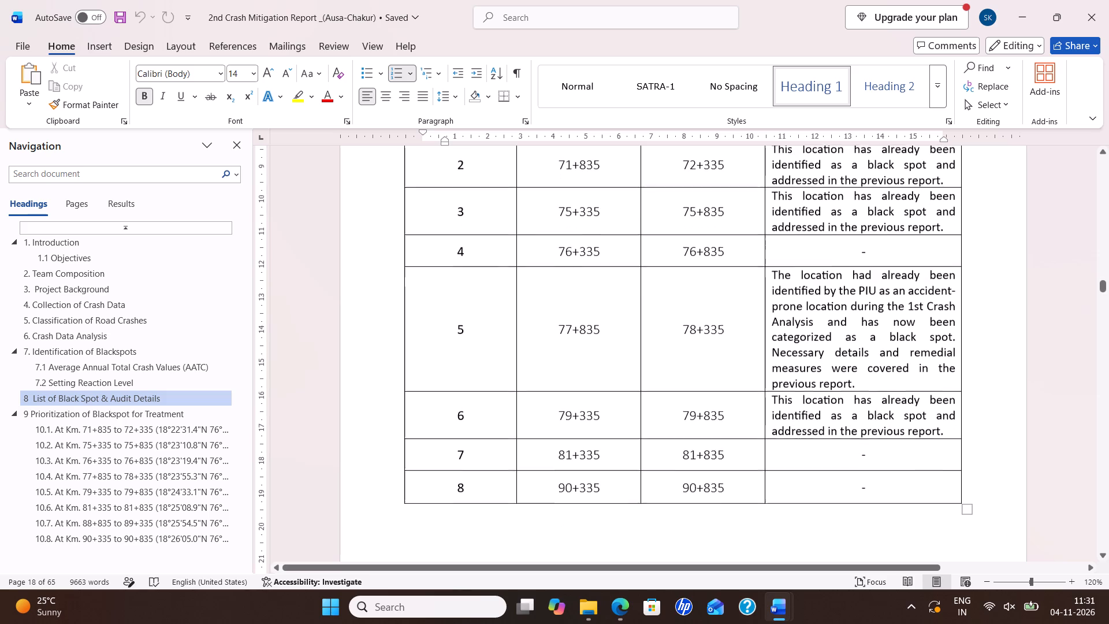
scroll(638, 244, "down", 2)
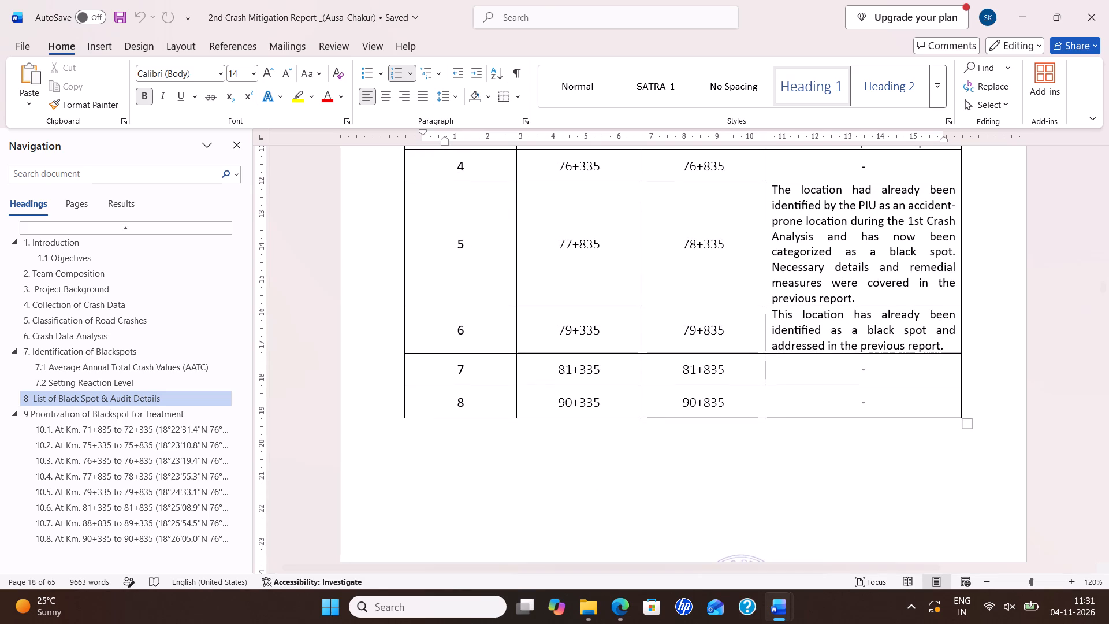
scroll(624, 303, "down", 3, "ctrl")
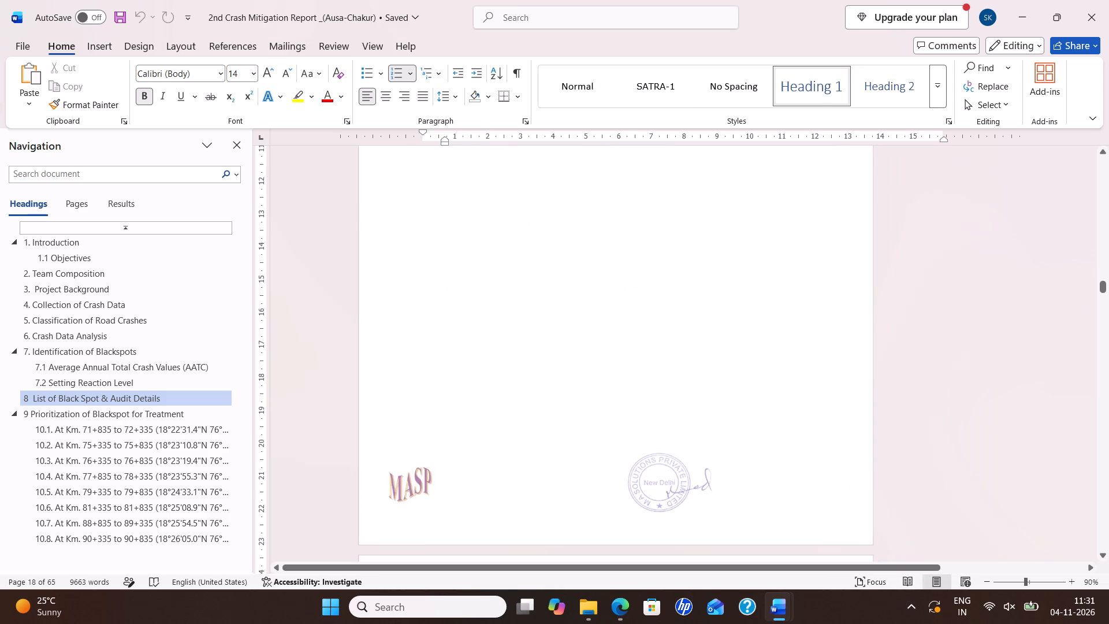
scroll(627, 296, "up", 4)
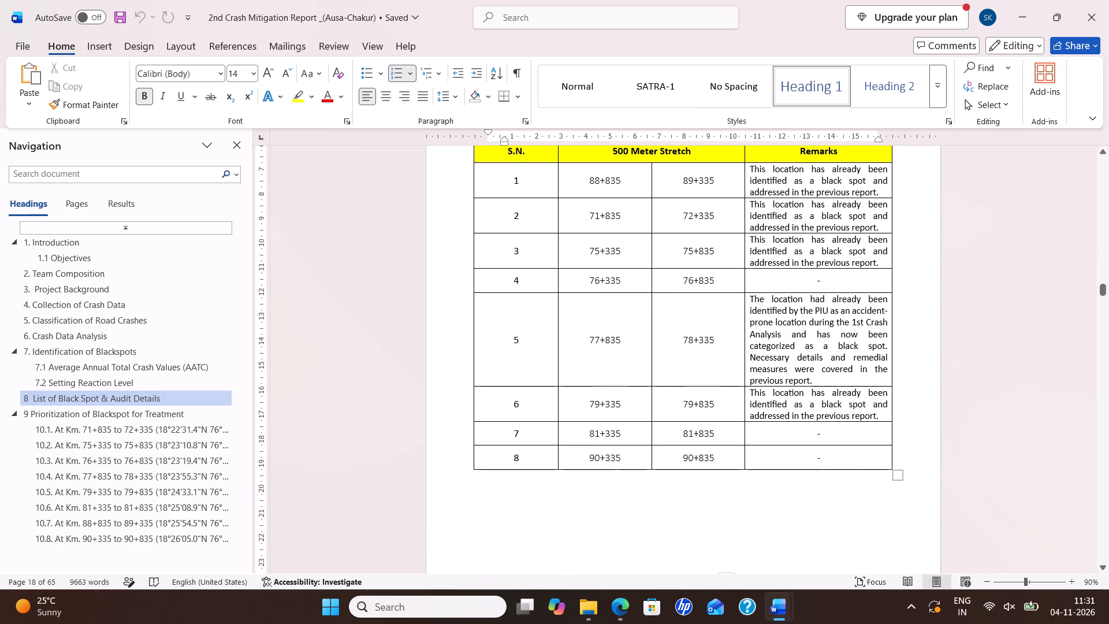
scroll(849, 436, "down", 2)
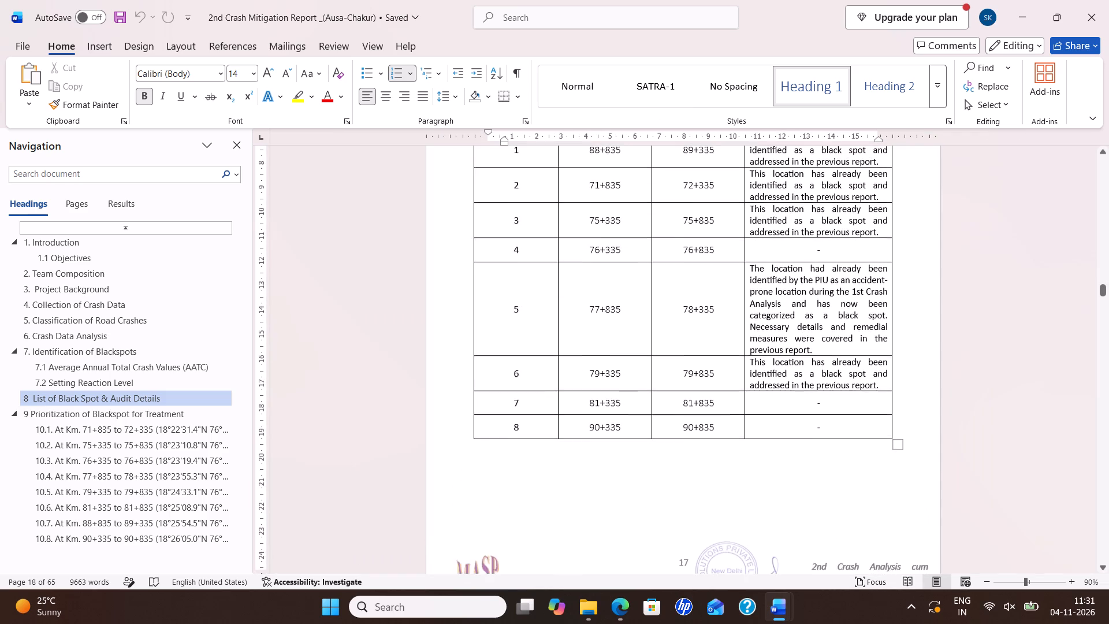
Examine the section 9 blackspot prioritization table and the start of the mitigation measures for Km 71+835 to 72+335.
scroll(905, 391, "down", 2)
scroll(909, 393, "up", 1)
scroll(909, 393, "down", 12)
scroll(862, 406, "down", 4)
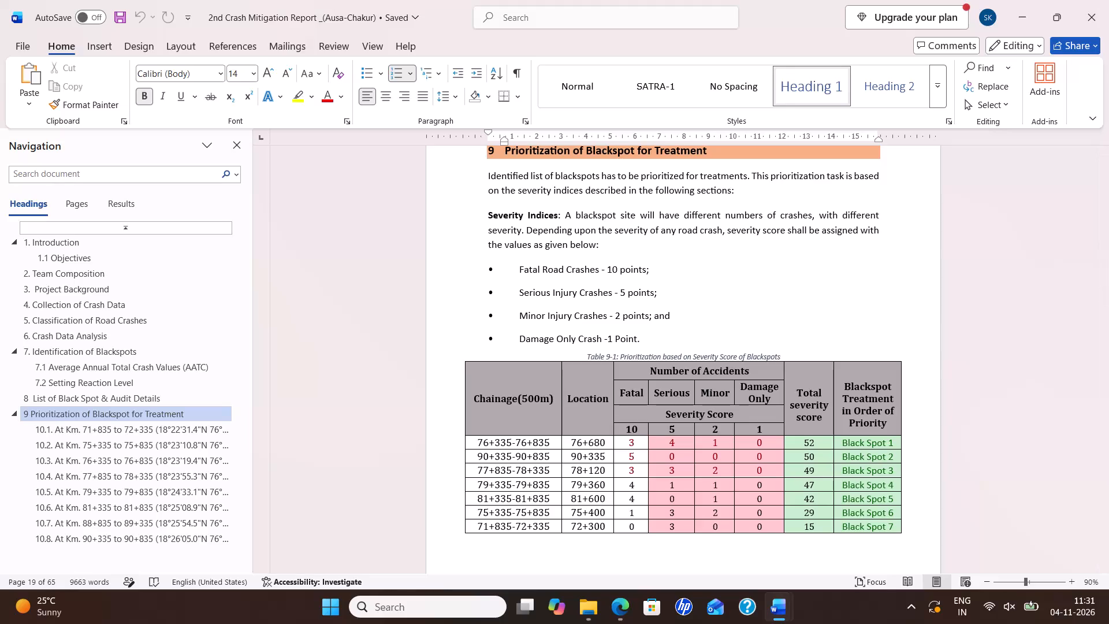
scroll(858, 384, "down", 6)
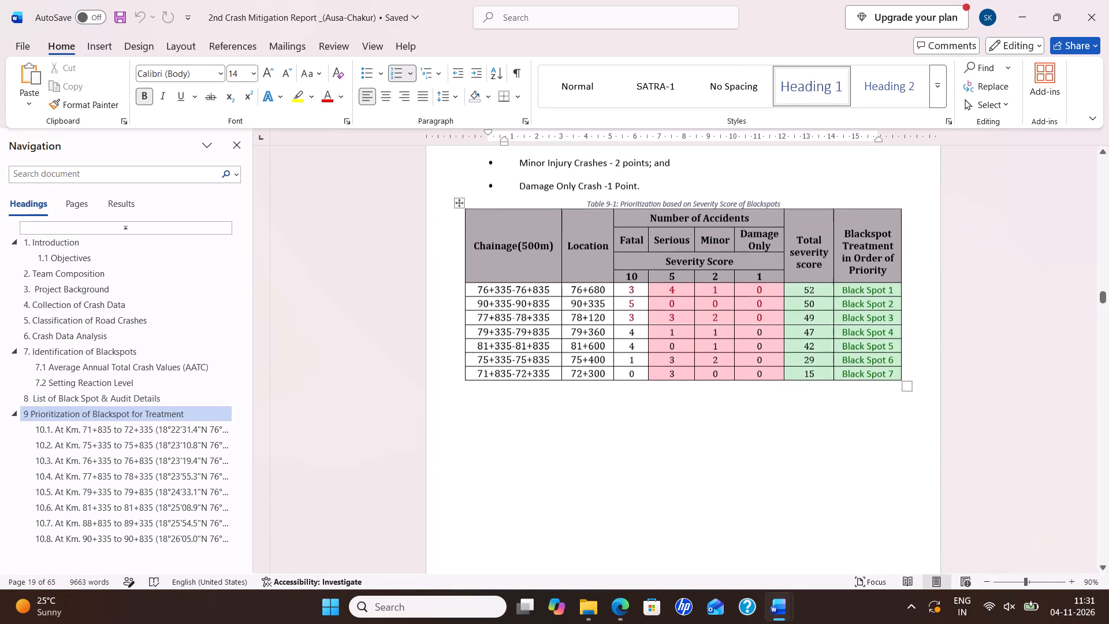
scroll(858, 384, "down", 5)
scroll(864, 402, "up", 1)
scroll(864, 402, "down", 18)
scroll(861, 386, "down", 6)
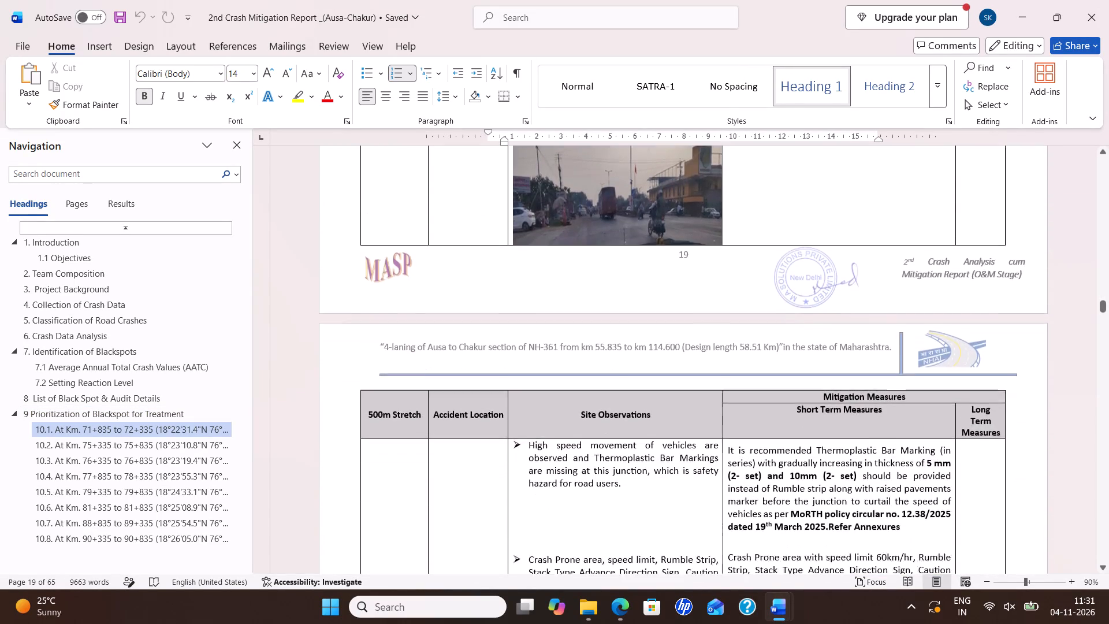
scroll(831, 404, "up", 11)
scroll(829, 411, "up", 10)
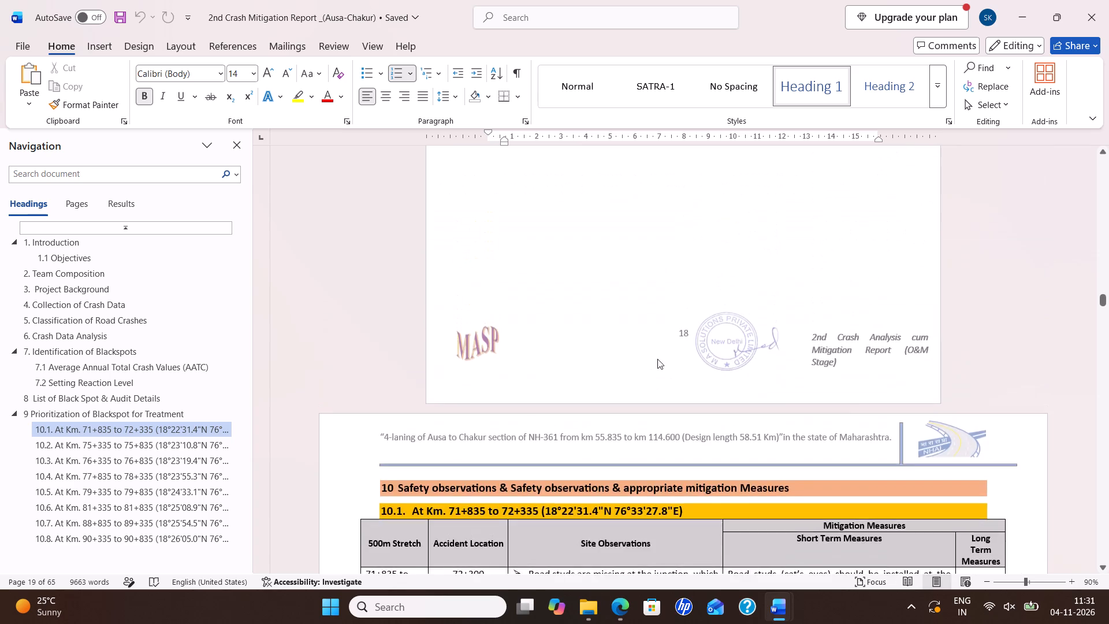
Go back to review the list of blackspots and the Setting Reaction Level table in section 7.2.
scroll(657, 359, "up", 11)
scroll(626, 396, "up", 9)
scroll(626, 396, "up", 16)
scroll(626, 396, "down", 1)
scroll(626, 396, "up", 5)
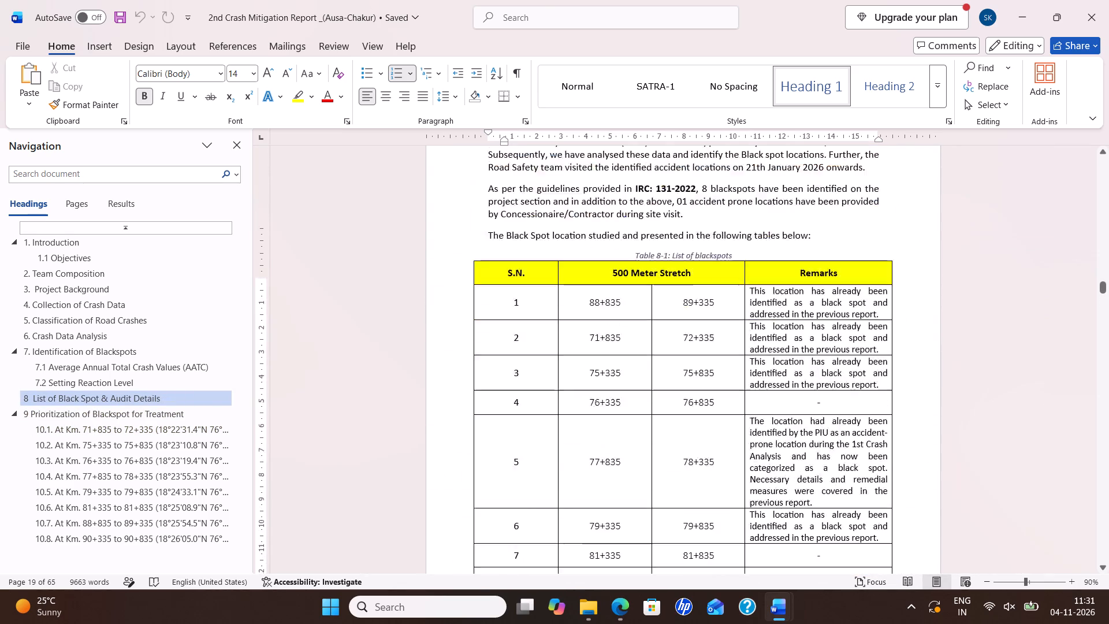
scroll(626, 396, "up", 2)
scroll(626, 396, "up", 19)
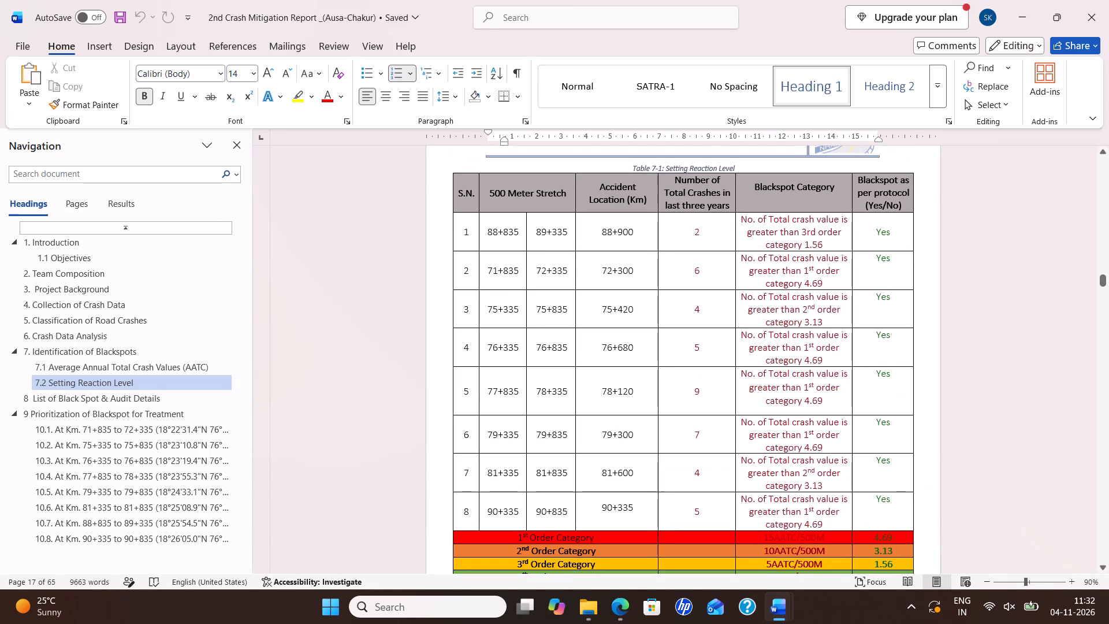
scroll(683, 312, "up", 6)
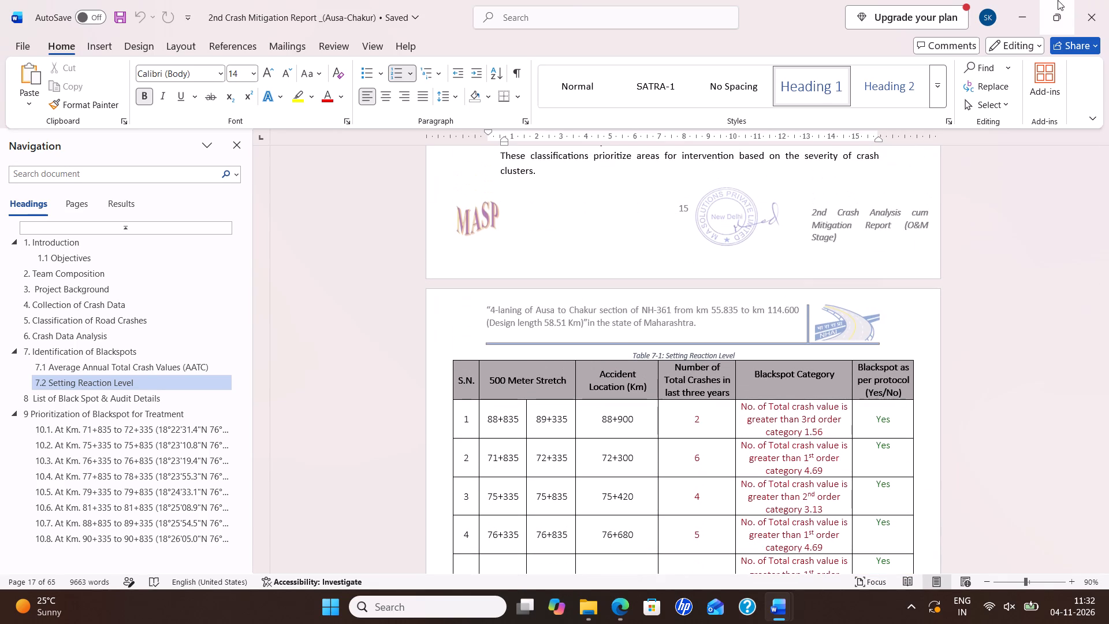
Close the Ausa-Chakur crash mitigation report, the Chakur to Loha detailed design report and the Final Report folder window.
left_click(1108, 10)
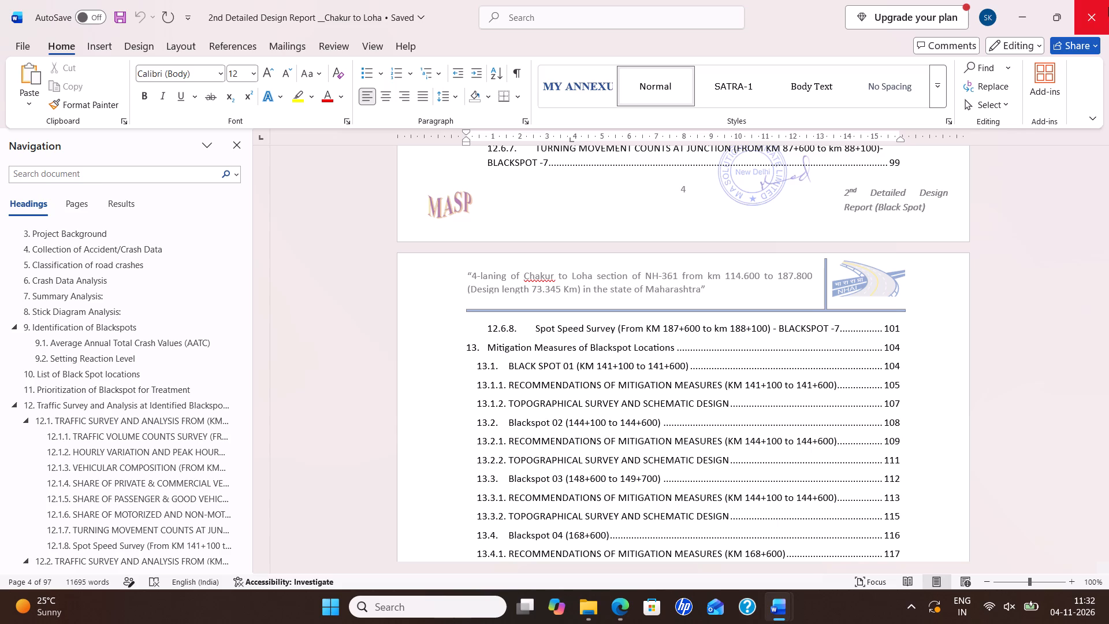
left_click(1108, 7)
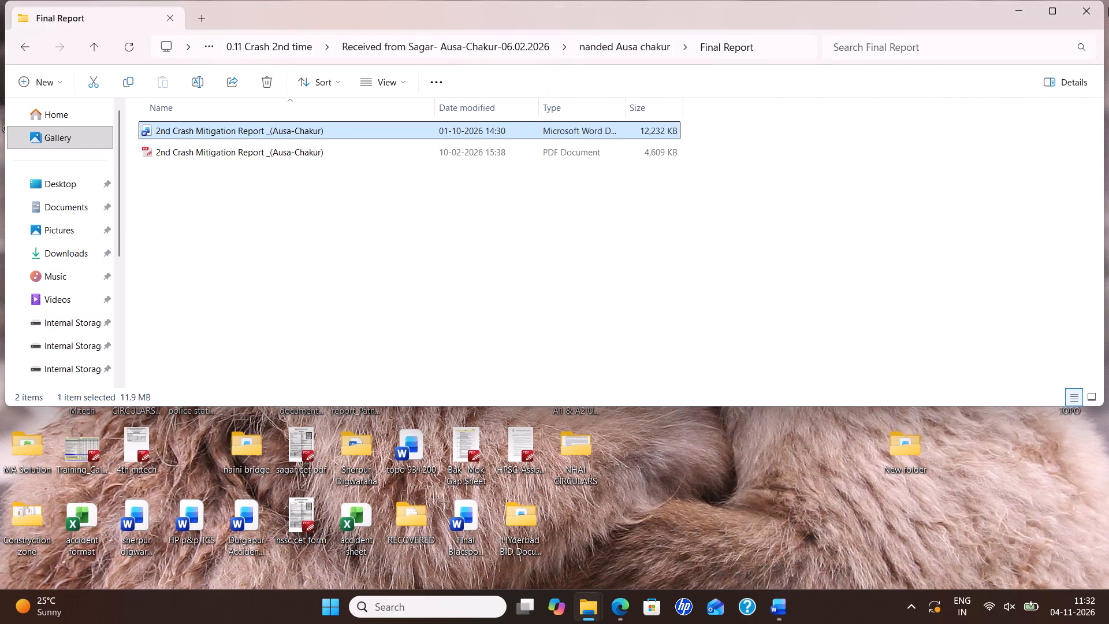
left_click(1099, 14)
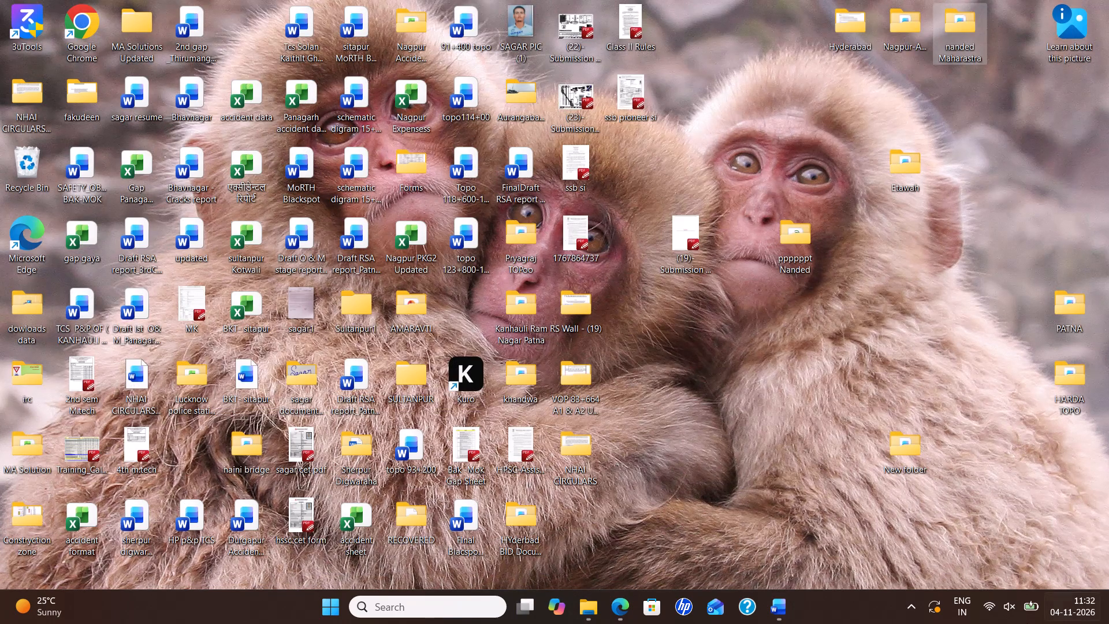
Copy the Yellow Solar Blinker on Median picture from the 678+753-679+253 document into the topo 127+600-128+000 plan.
left_click(772, 601)
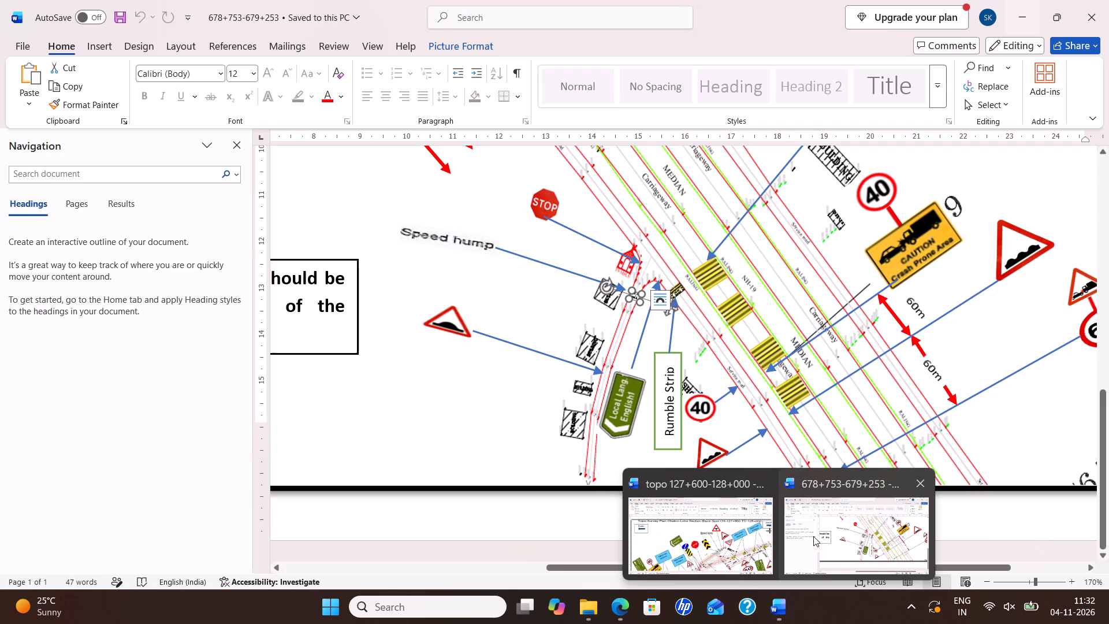
left_click(698, 539)
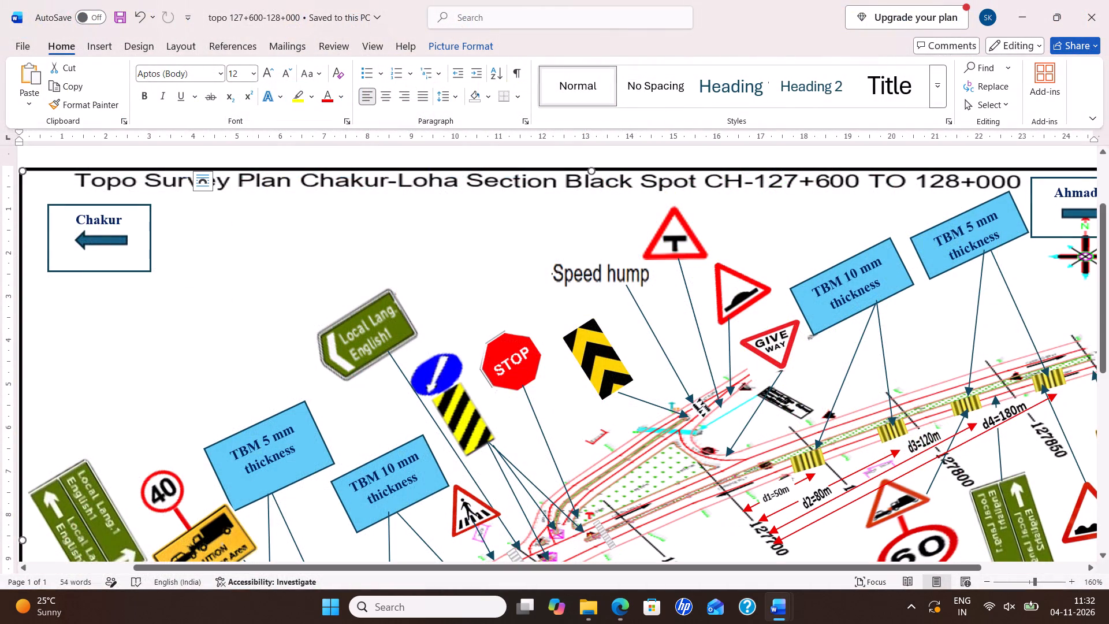
scroll(660, 320, "down", 4)
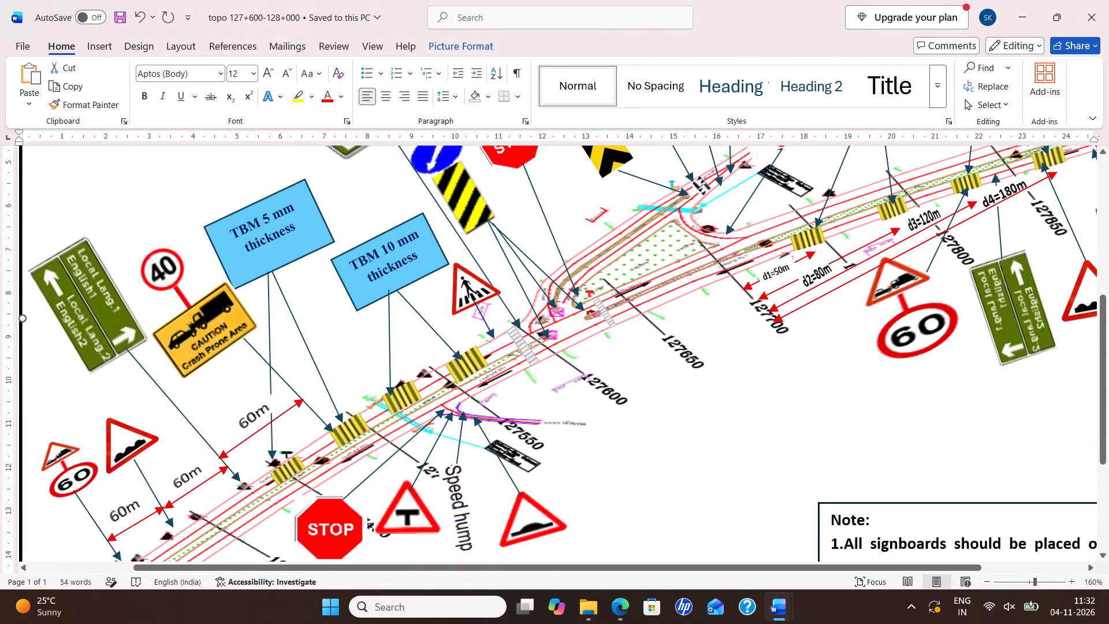
scroll(646, 298, "up", 1)
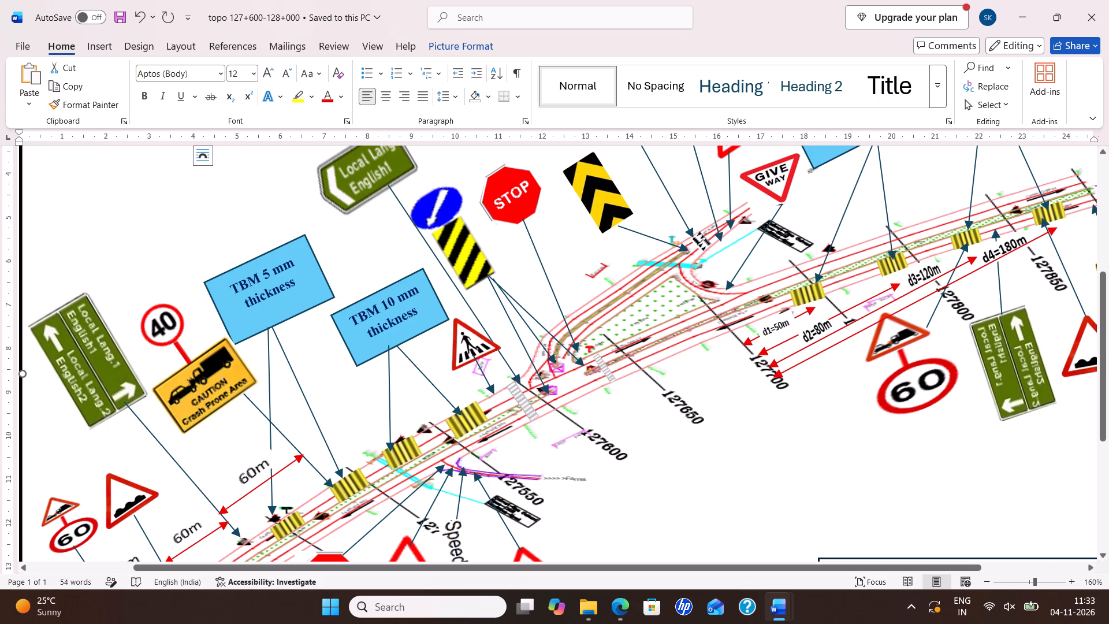
left_click(781, 600)
left_click(731, 548)
left_click(782, 606)
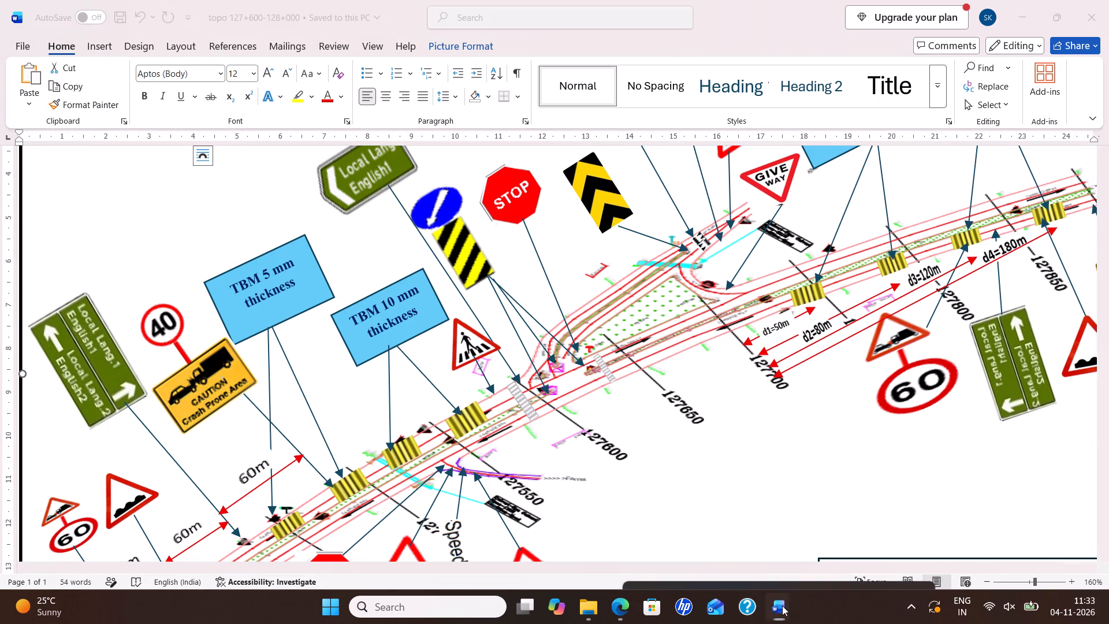
left_click(823, 552)
scroll(671, 362, "down", 3)
scroll(672, 362, "down", 4, "ctrl")
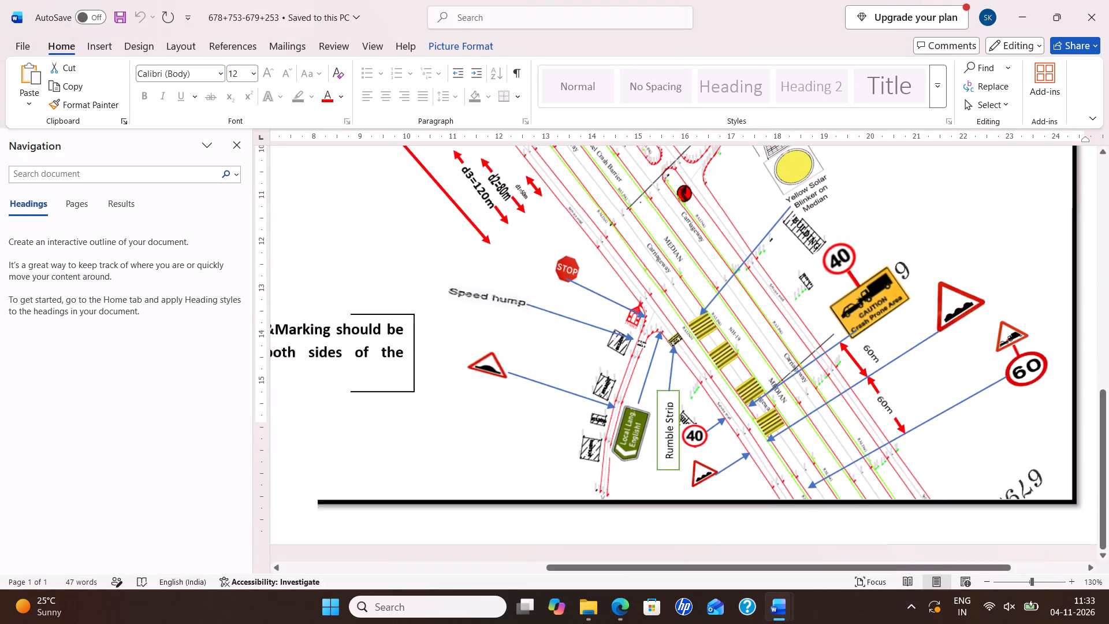
scroll(737, 311, "down", 1)
scroll(737, 311, "down", 2, "ctrl")
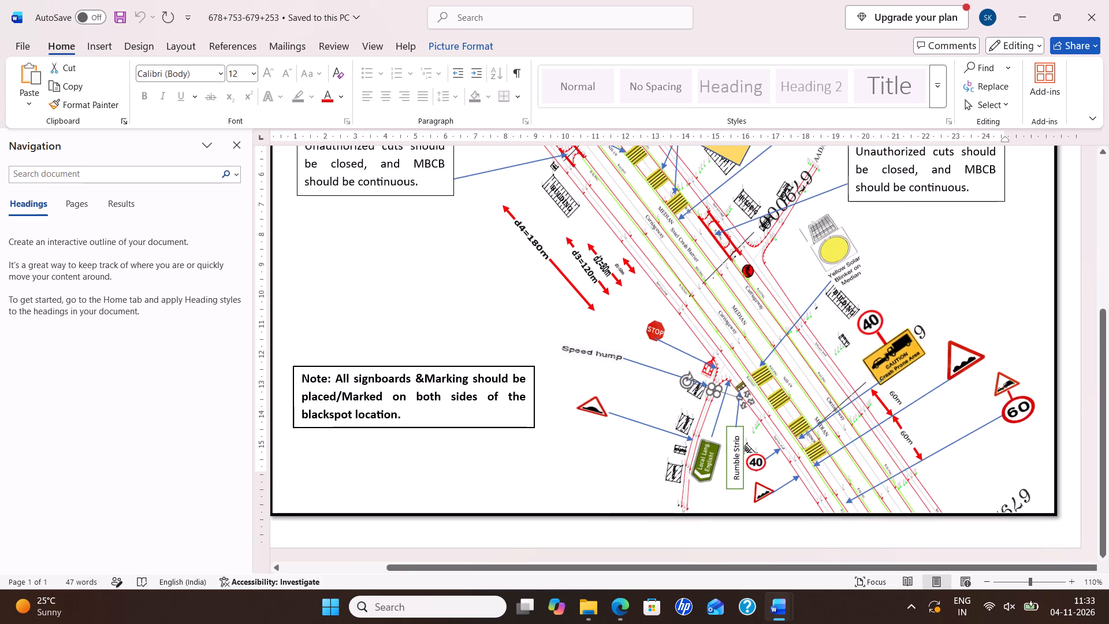
left_click(836, 249)
key("ctrl+c")
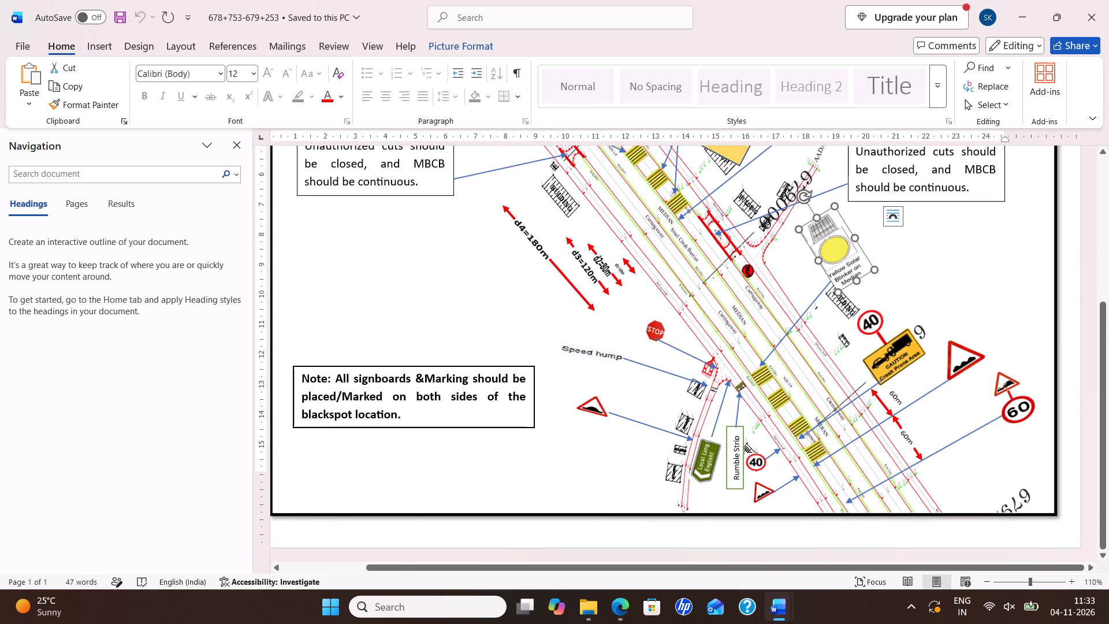
key("alt+Tab")
left_click(697, 427)
key("ctrl+v")
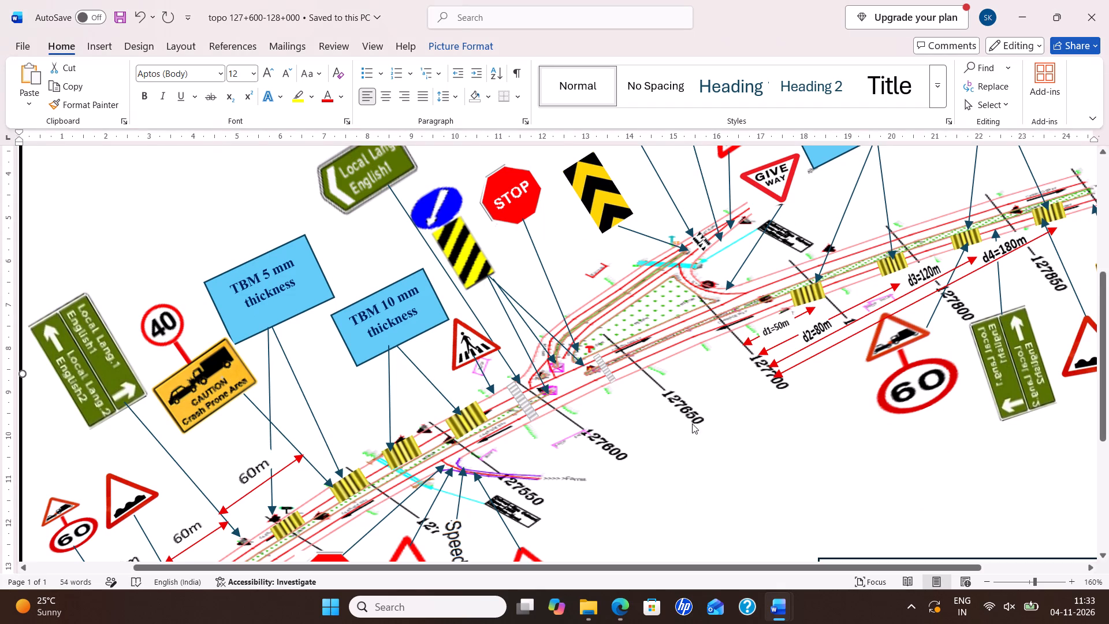
Move the pasted solar blinker picture into the blank area below the carriageway, near the 127650 chainage label.
left_click_drag(254, 186, 286, 365)
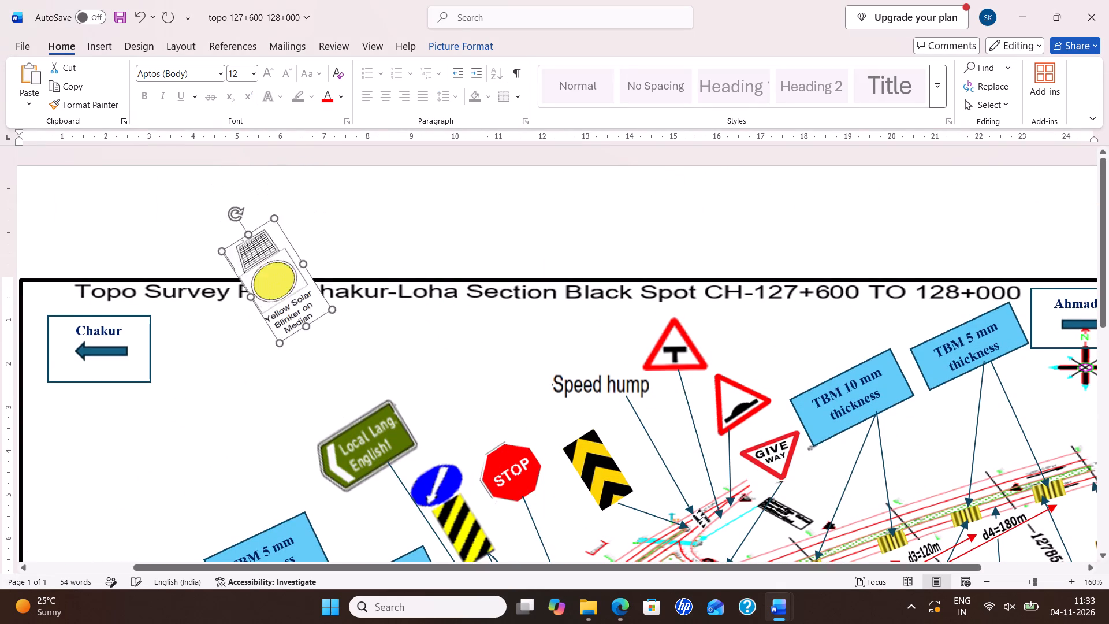
left_click_drag(286, 365, 580, 415)
scroll(606, 329, "down", 5)
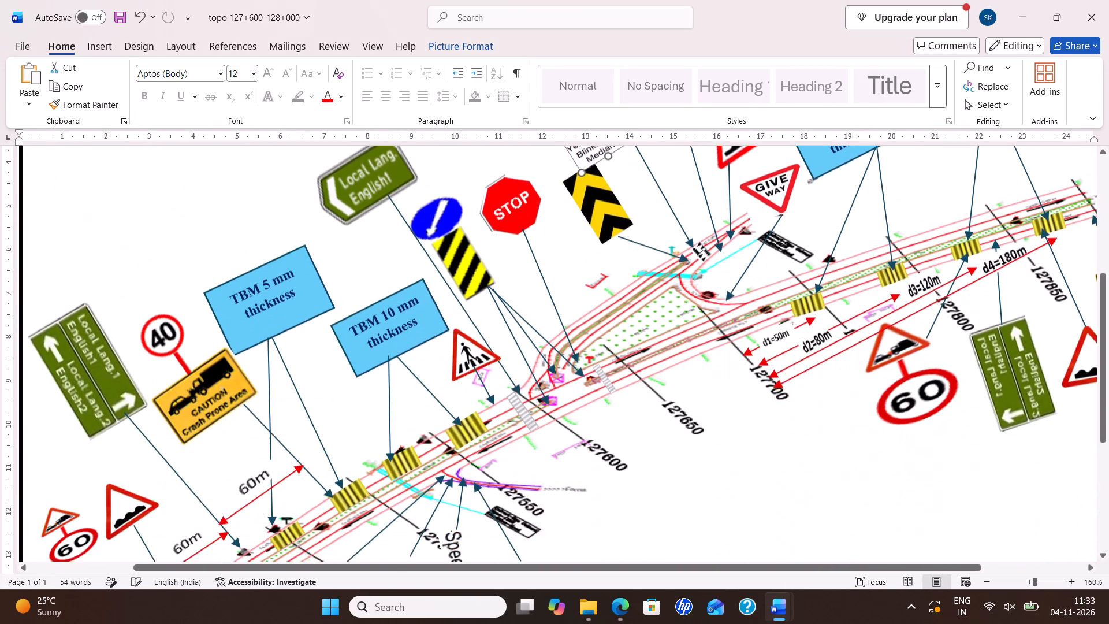
scroll(620, 235, "up", 2)
left_click_drag(600, 214, 730, 557)
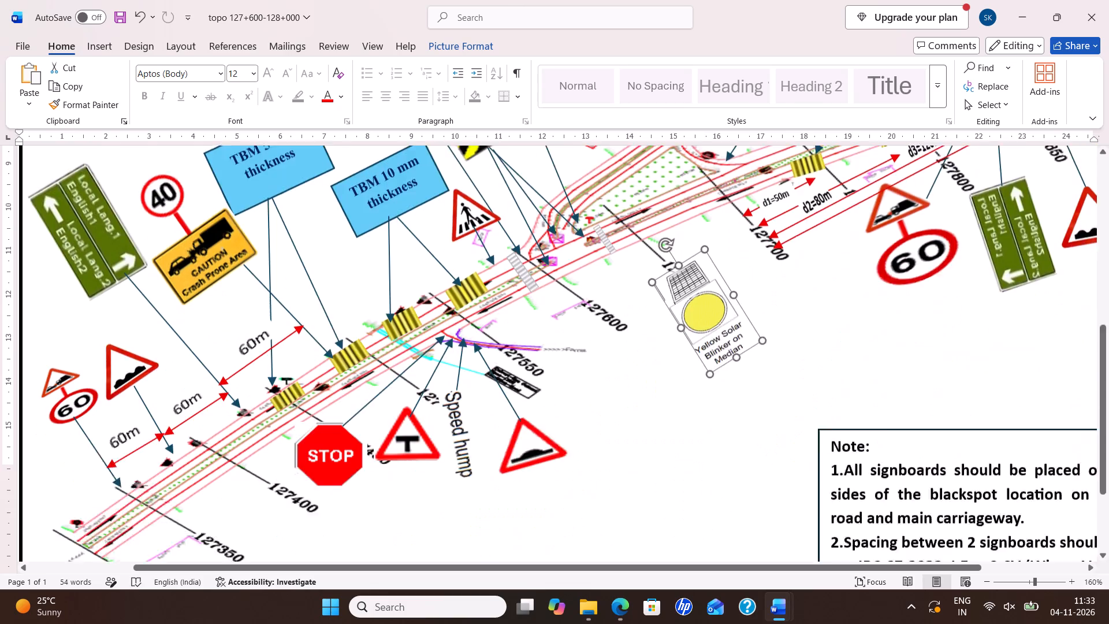
scroll(735, 307, "down", 2)
scroll(735, 307, "up", 2)
left_click_drag(711, 280, 727, 365)
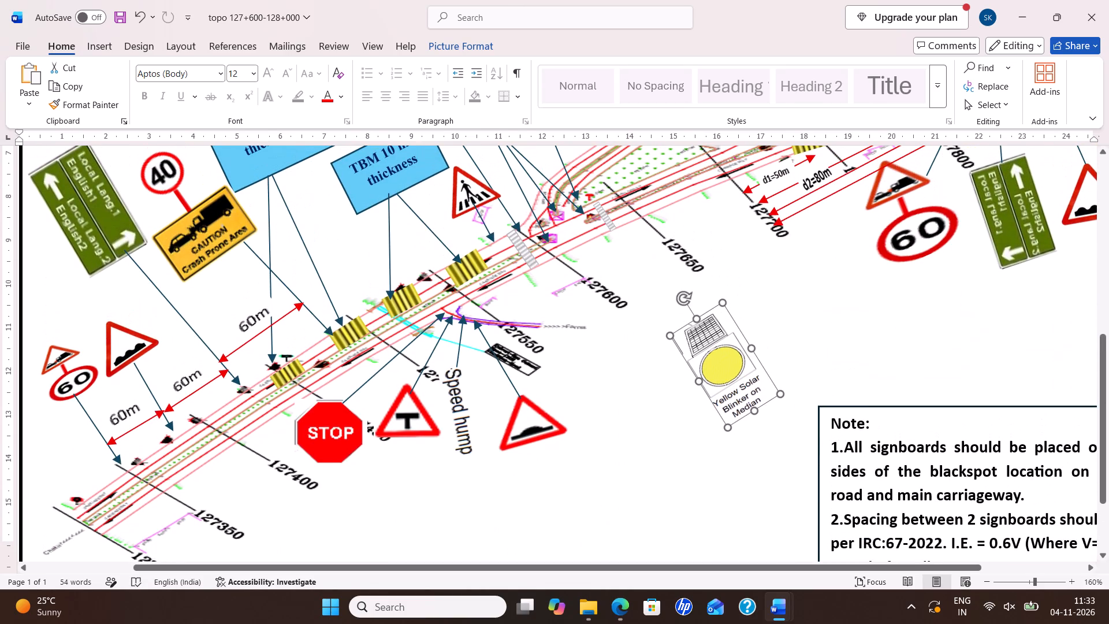
left_click_drag(727, 365, 723, 365)
Rotate the solar blinker picture upright and place it just below the 127650 chainage label.
left_click_drag(680, 303, 730, 305)
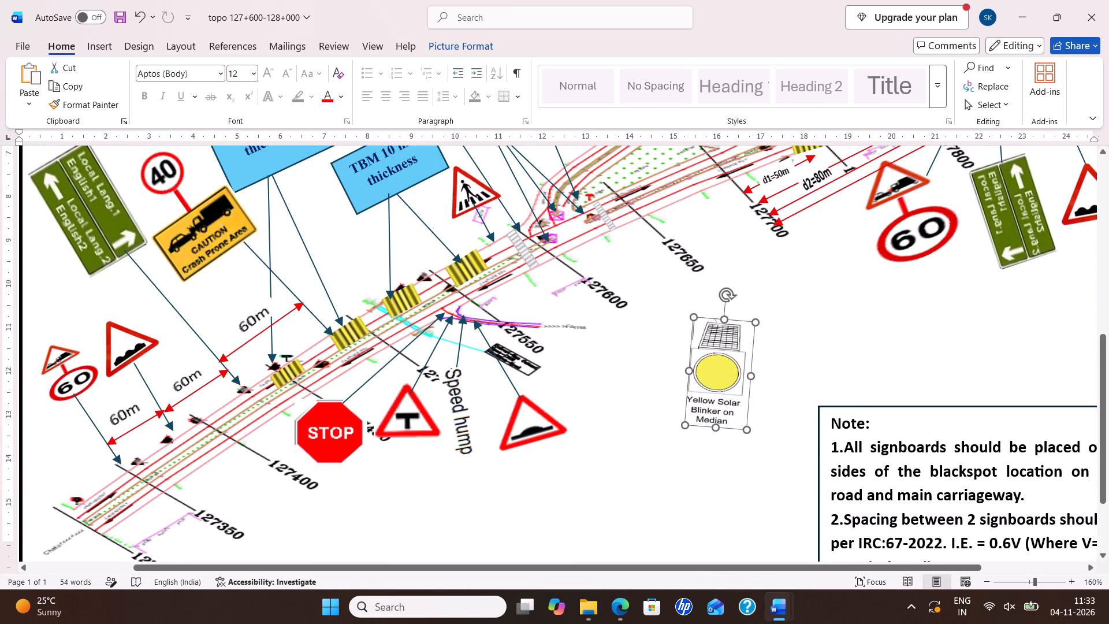
left_click_drag(730, 305, 727, 296)
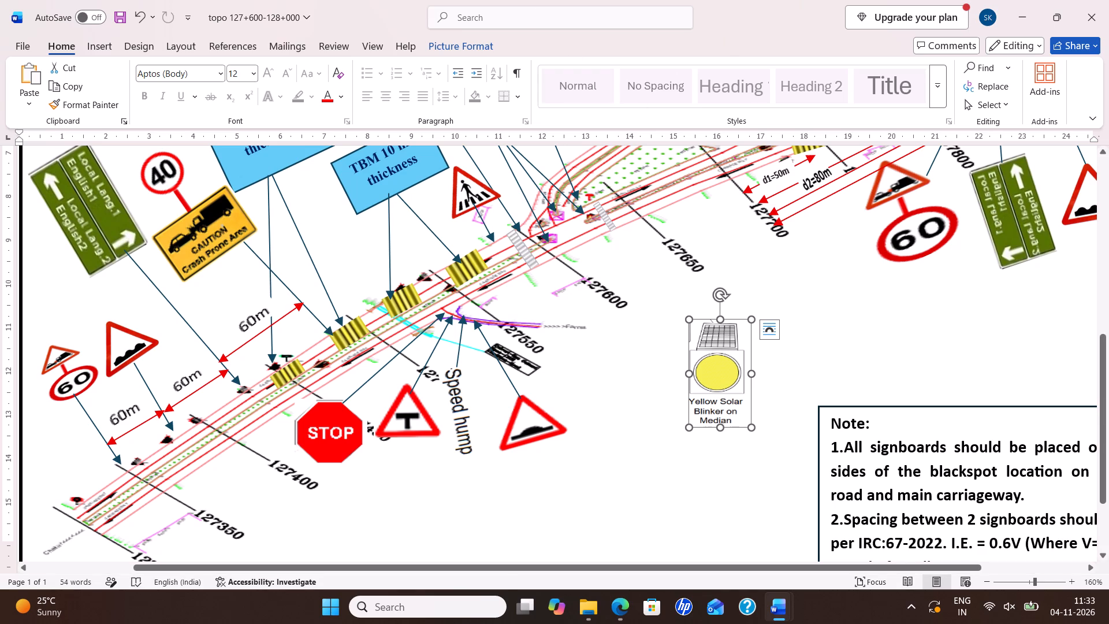
left_click_drag(707, 360, 667, 332)
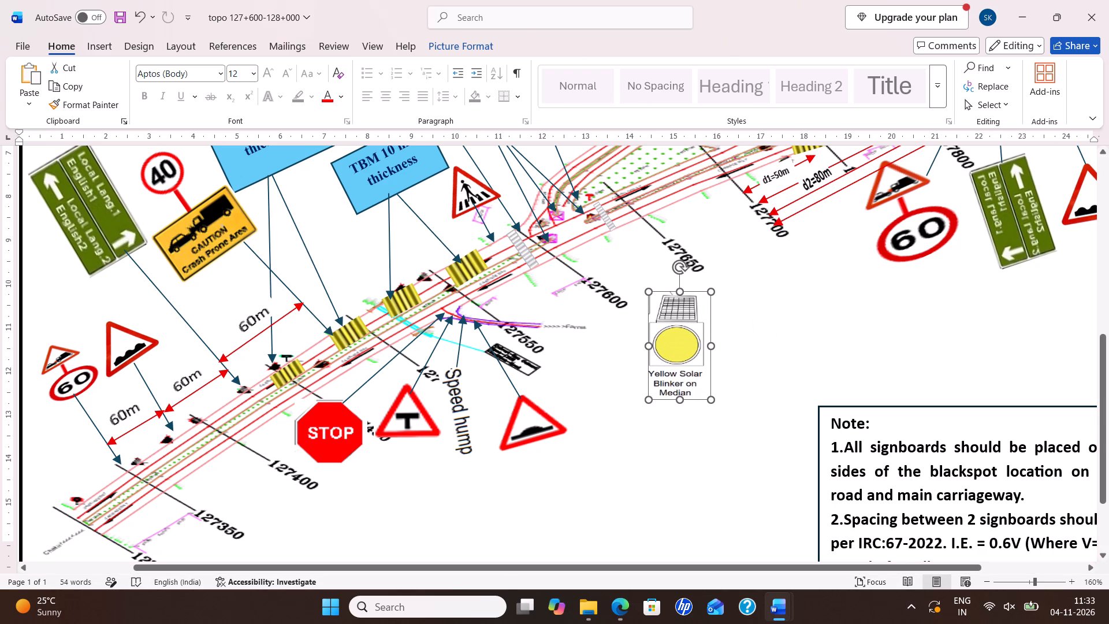
left_click_drag(667, 332, 668, 332)
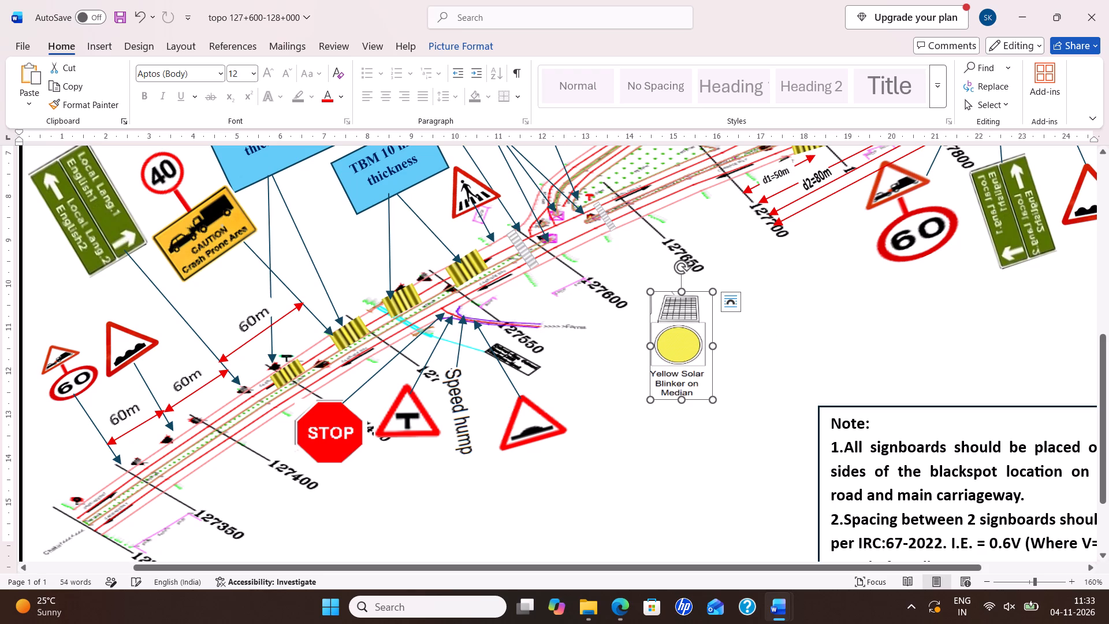
Close the Final Reports 3rd Crash folder window and minimize the Downloads folder and both plan documents.
left_click(591, 603)
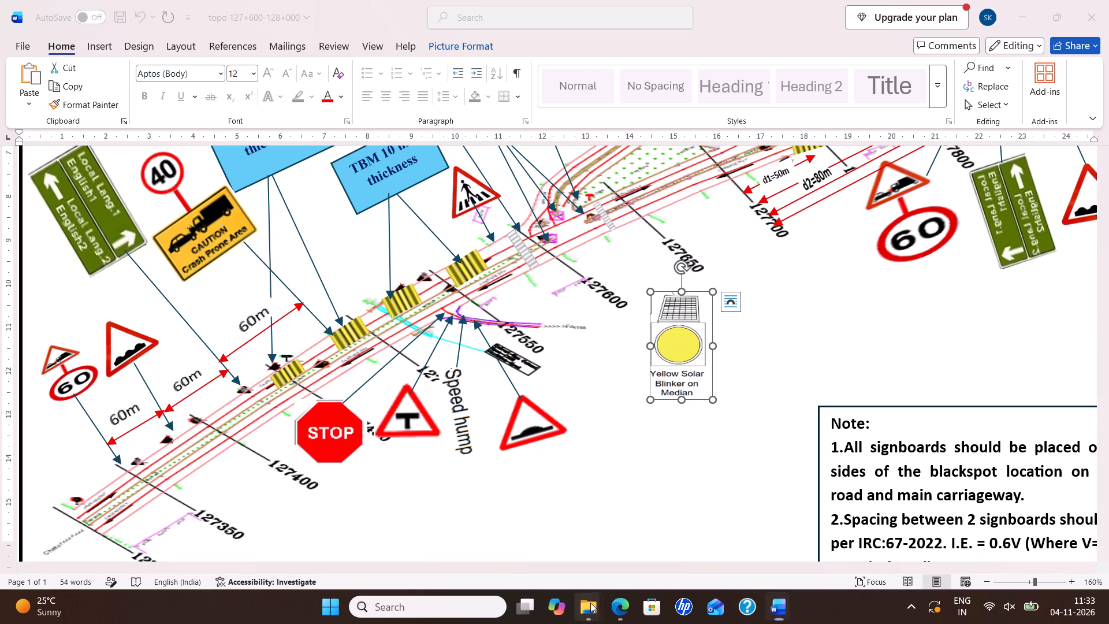
left_click(444, 546)
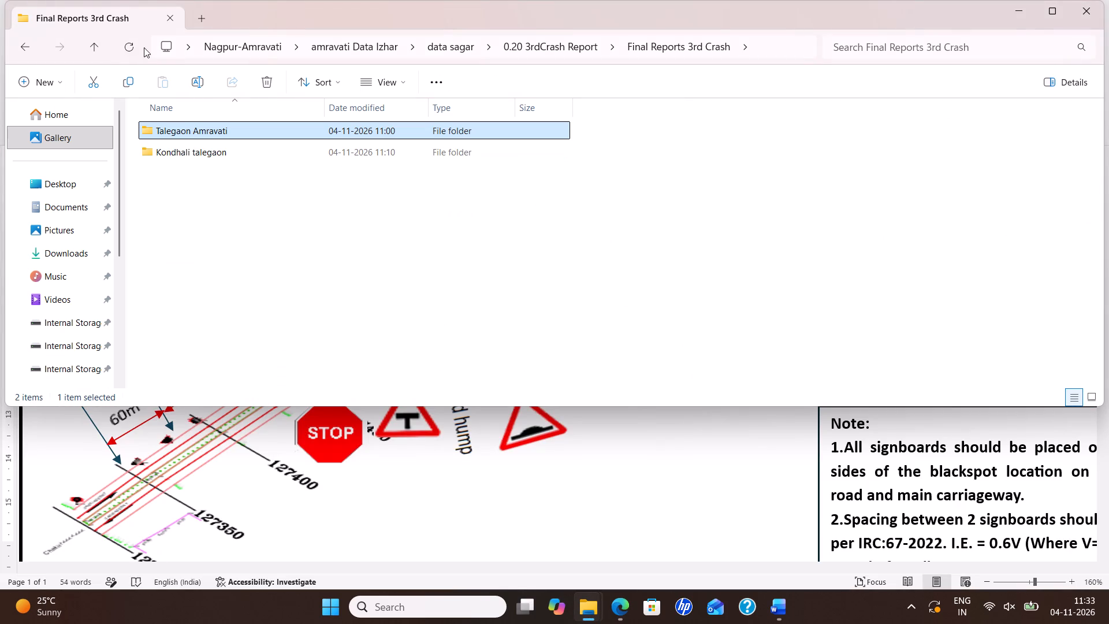
left_click(1093, 8)
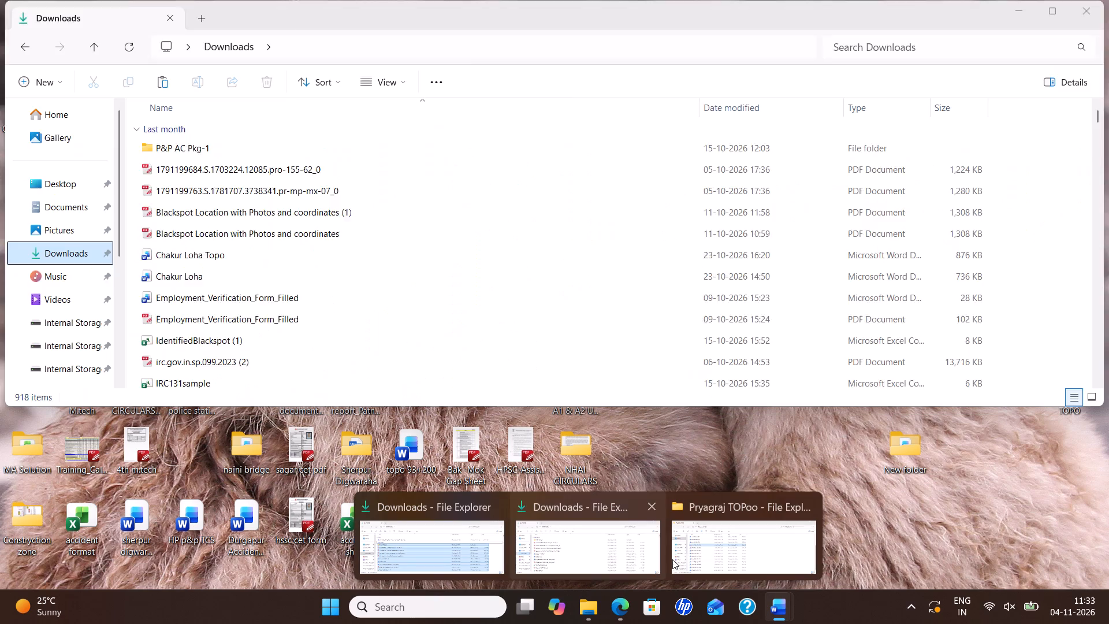
left_click(579, 533)
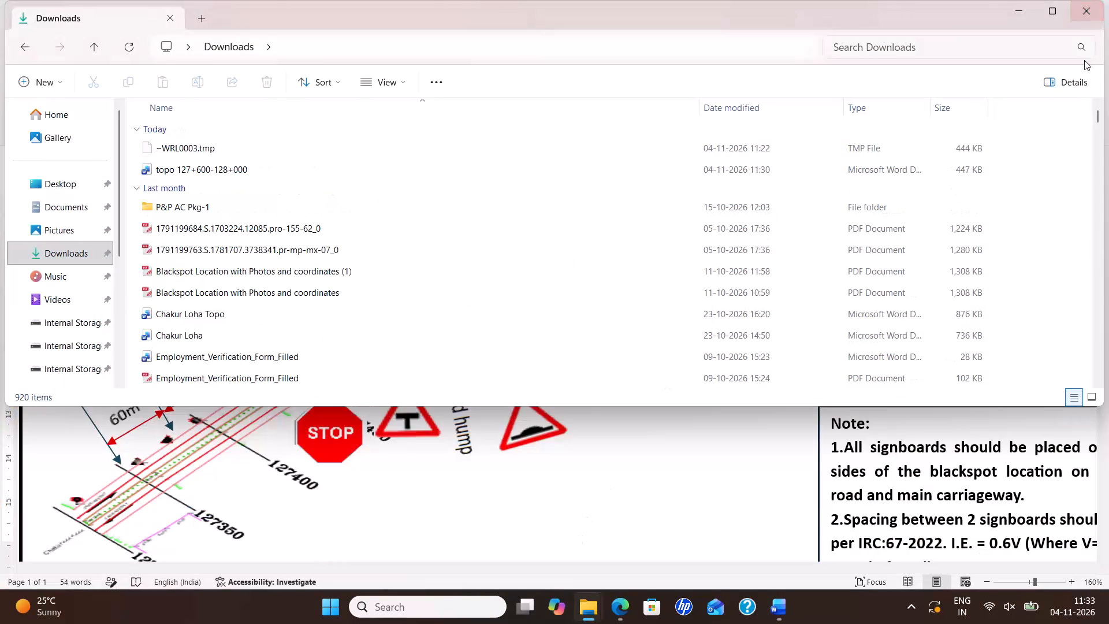
left_click(1015, 3)
left_click(1019, 5)
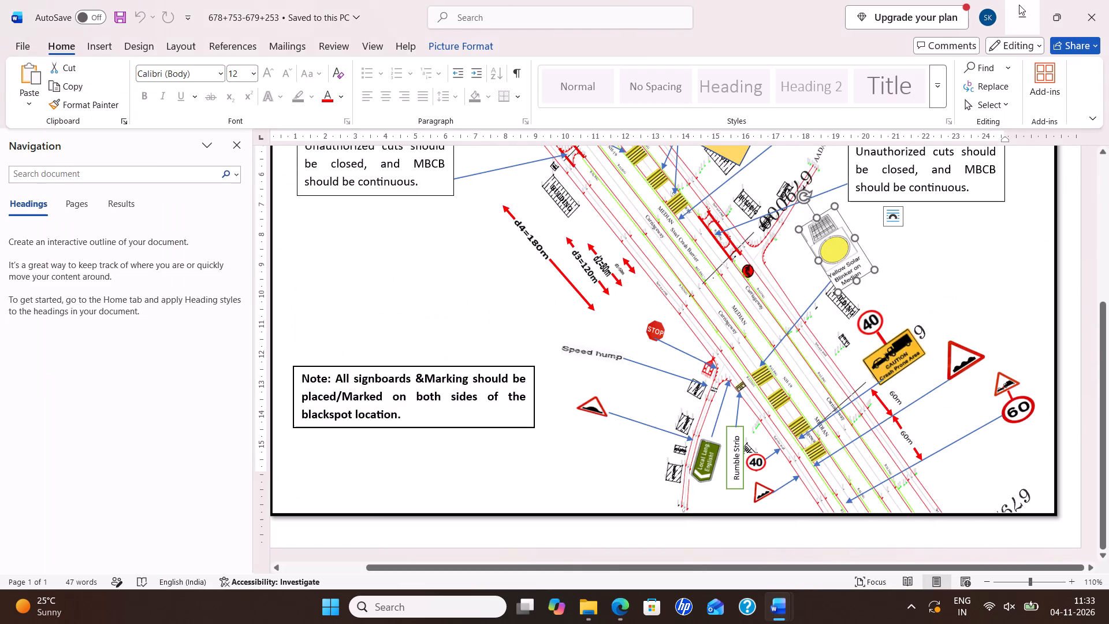
left_click(1019, 5)
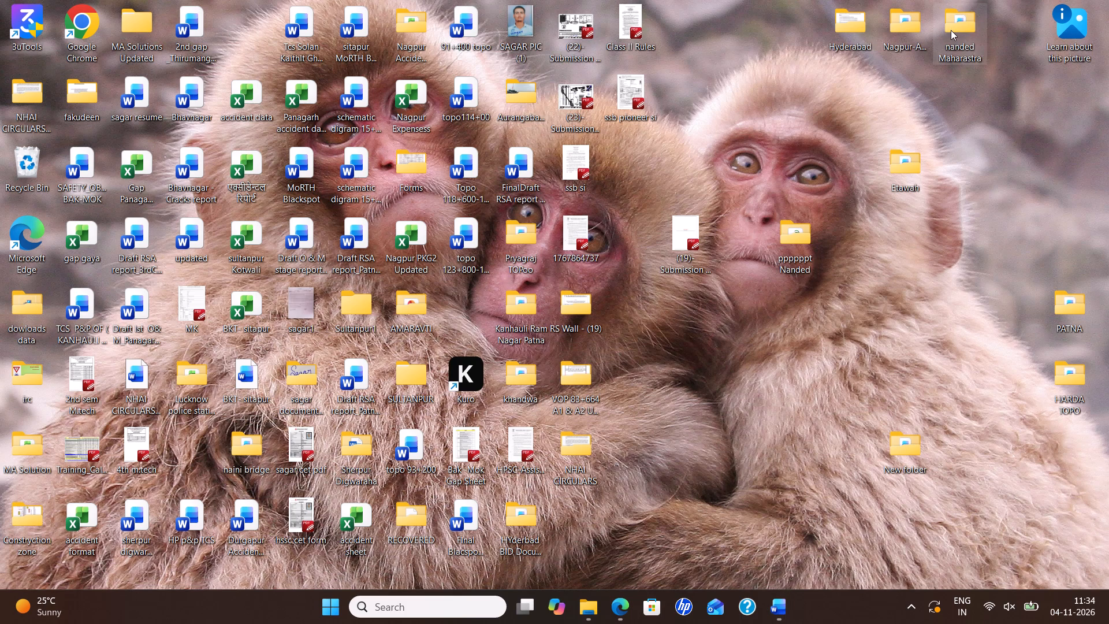
Find and open the IdentifiedBlackspot file for Ausa-Chakur within the 0.11 Crash 2nd time folder of the nanded Maharastra data.
double_click(951, 30)
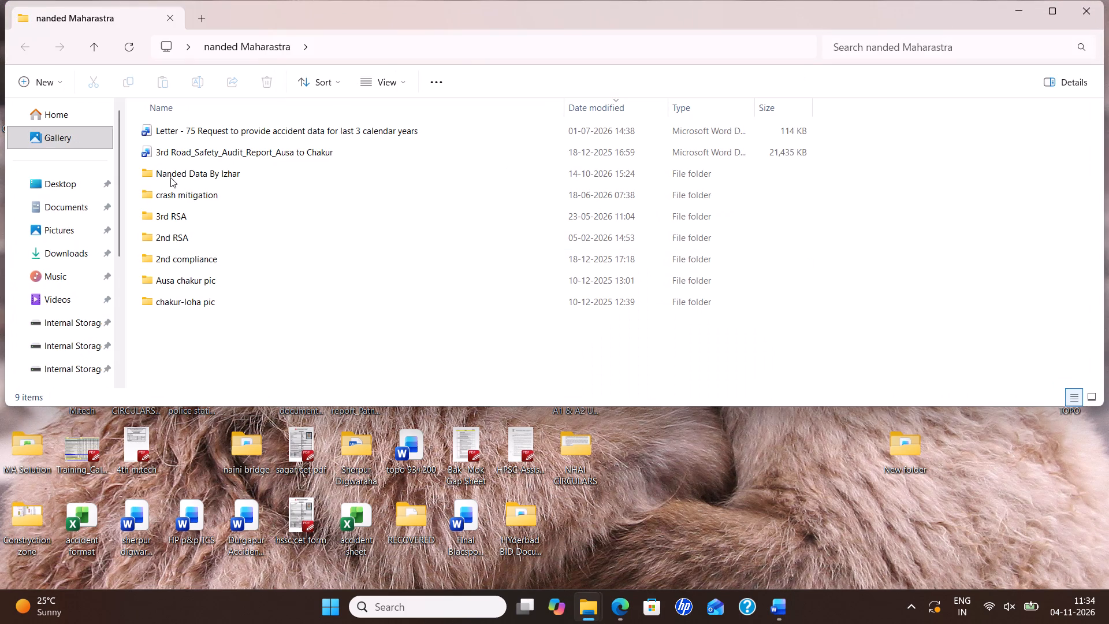
double_click(170, 177)
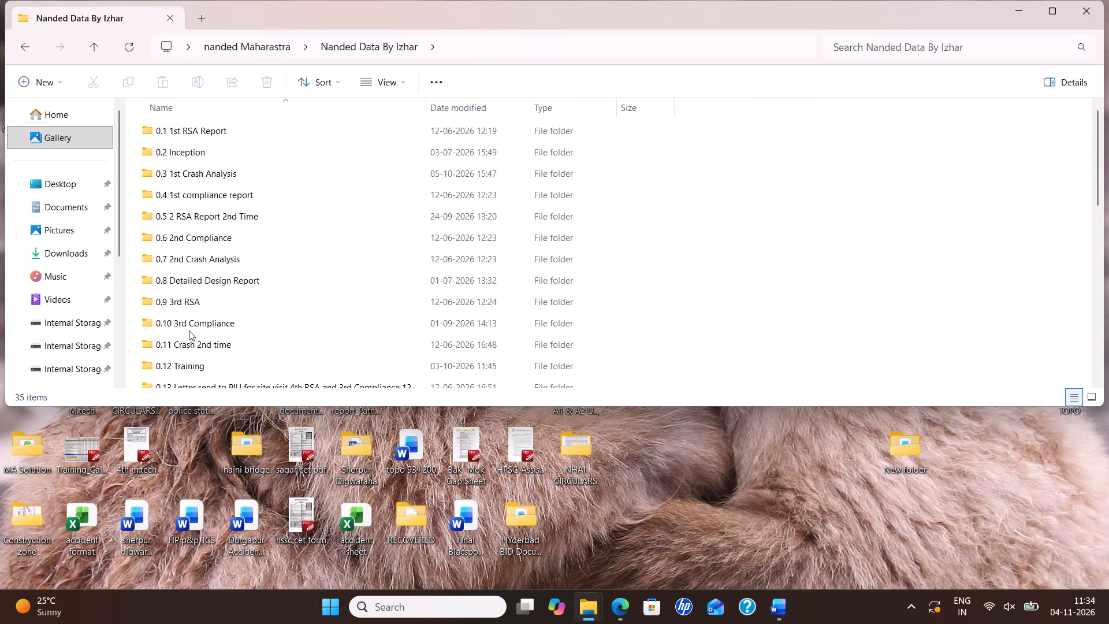
double_click(192, 344)
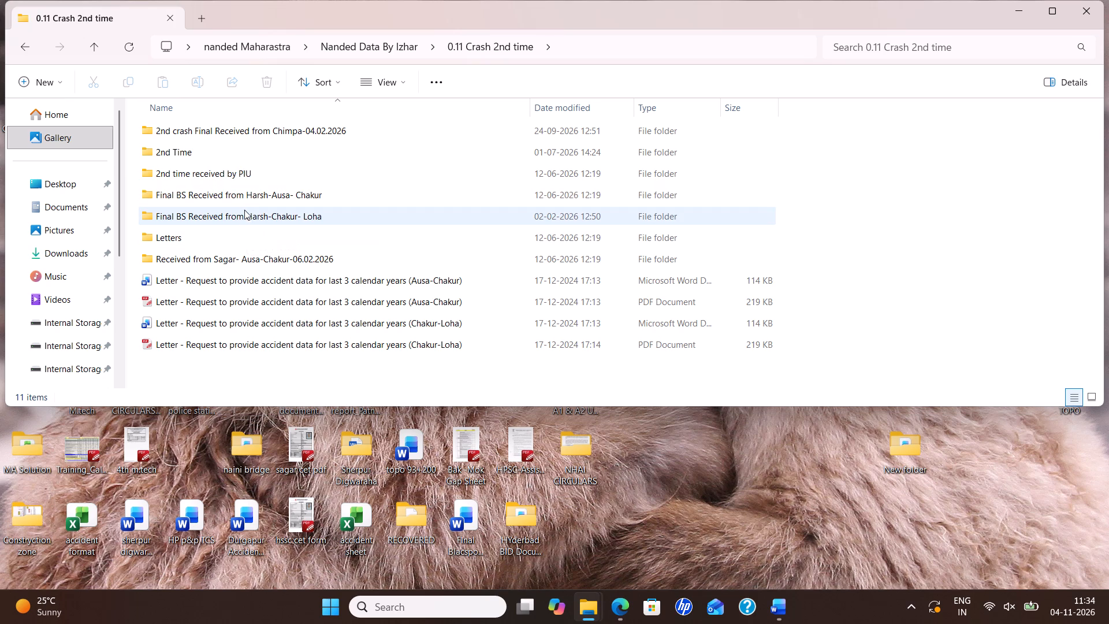
double_click(241, 216)
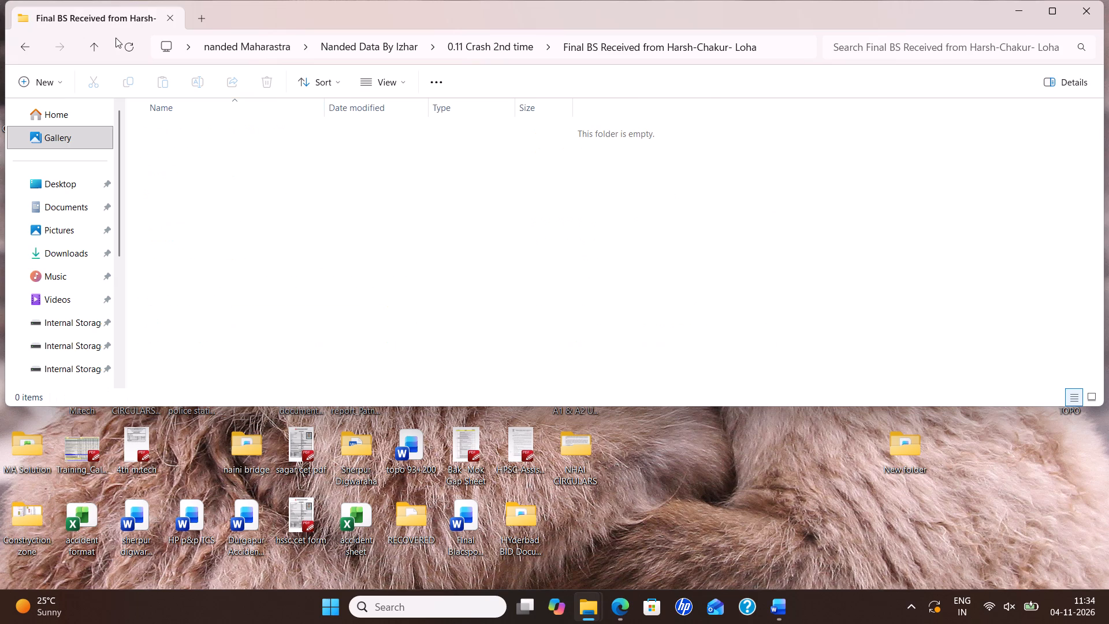
left_click(96, 38)
double_click(208, 199)
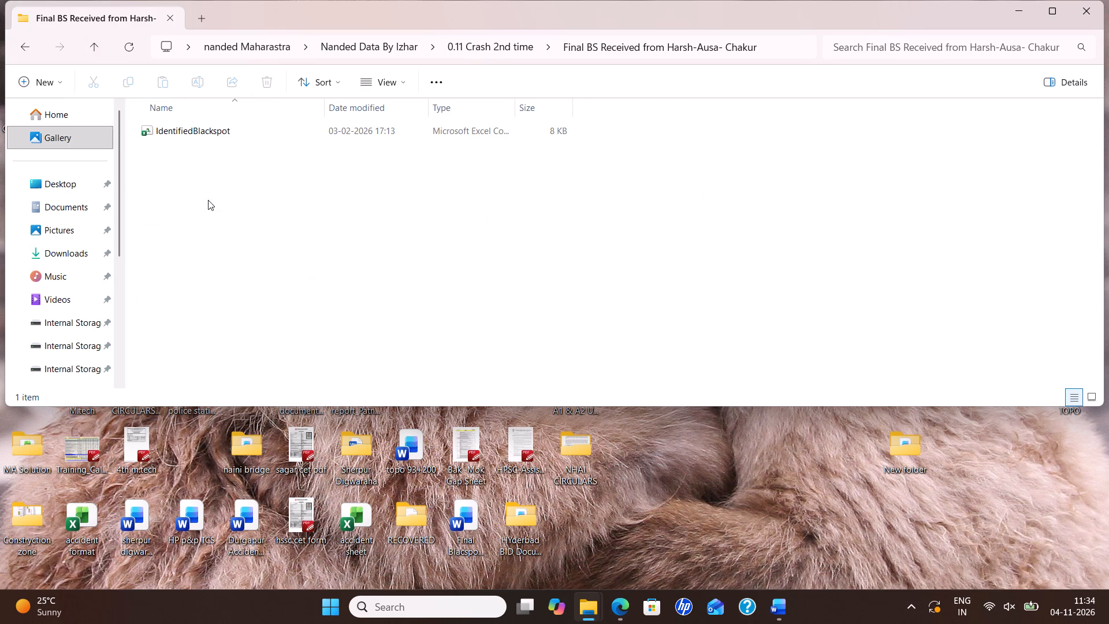
double_click(169, 135)
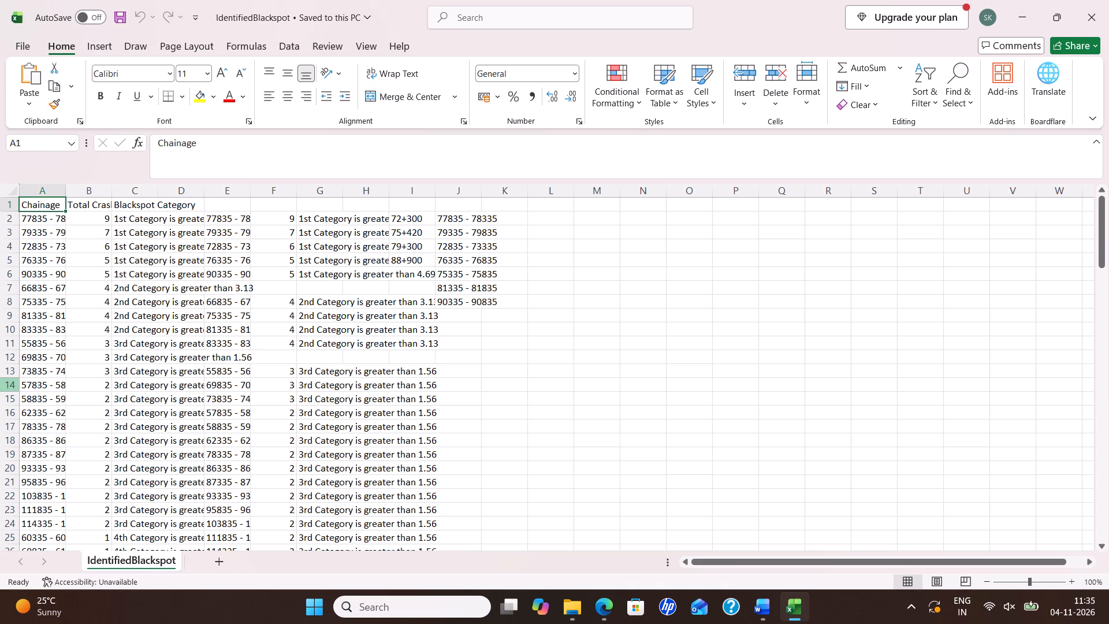
Widen the Chainage column to show full ranges, examine the blackspot categories list, and minimize the workbook.
scroll(34, 448, "down", 1)
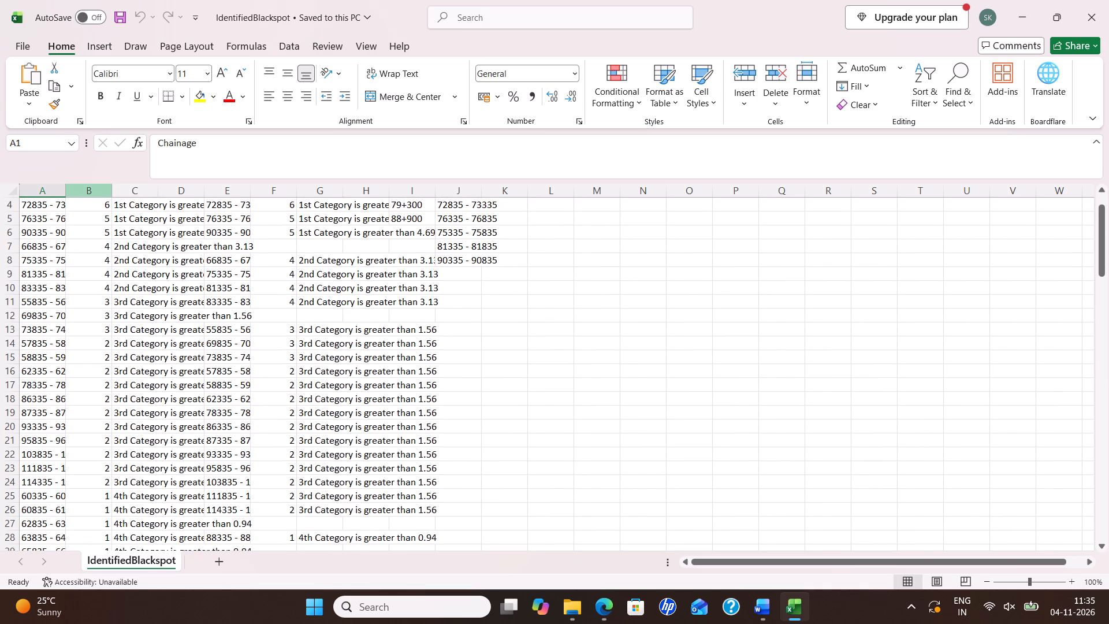
left_click_drag(66, 194, 107, 194)
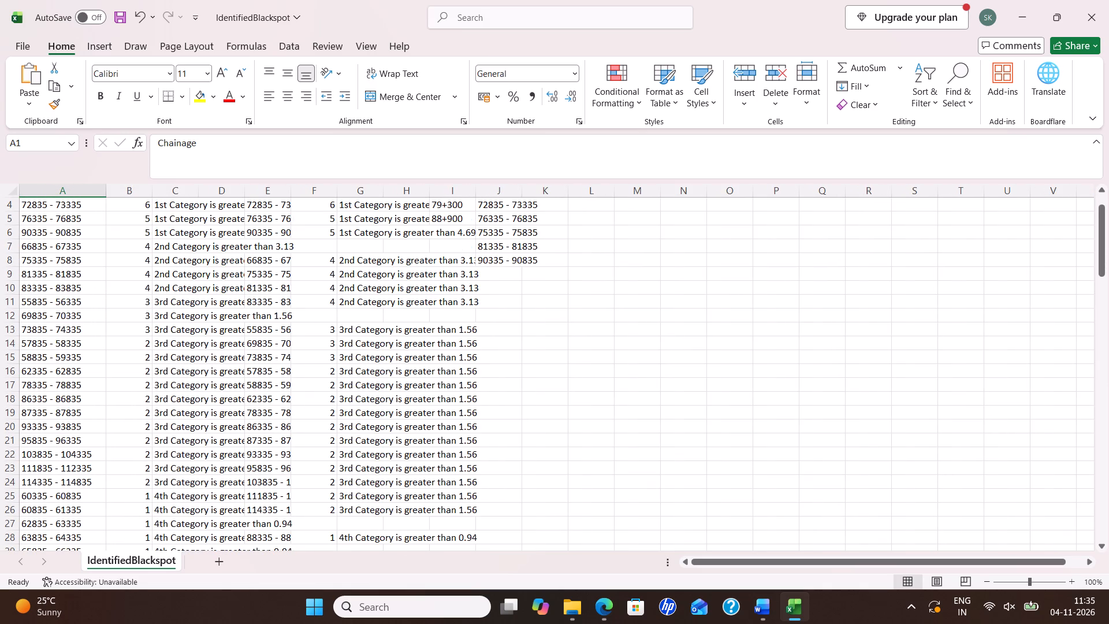
scroll(76, 346, "down", 4)
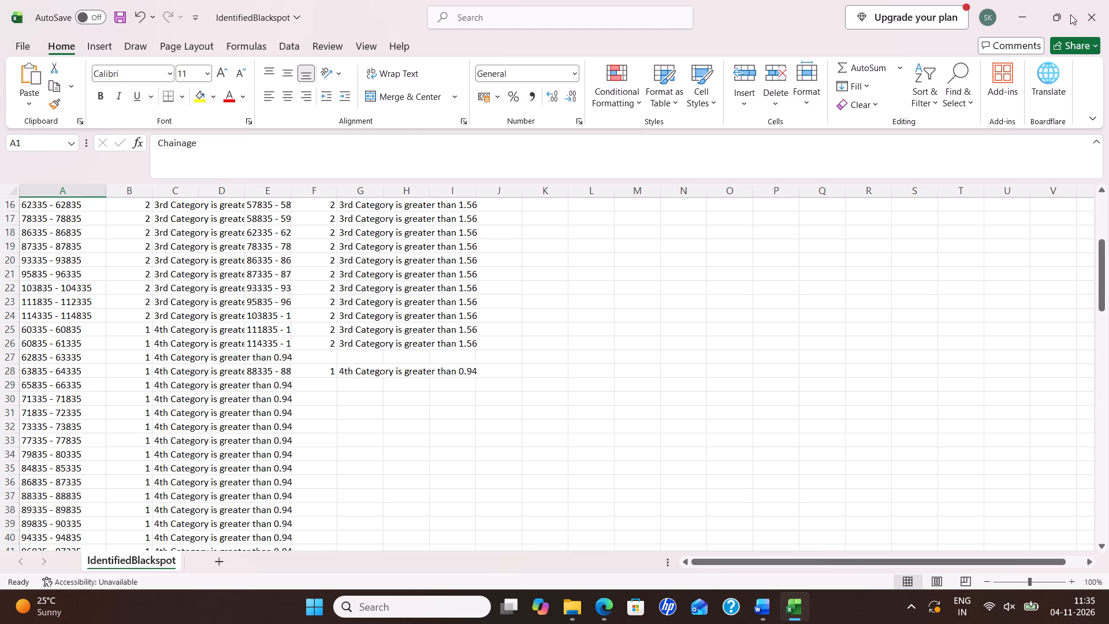
left_click(1013, 14)
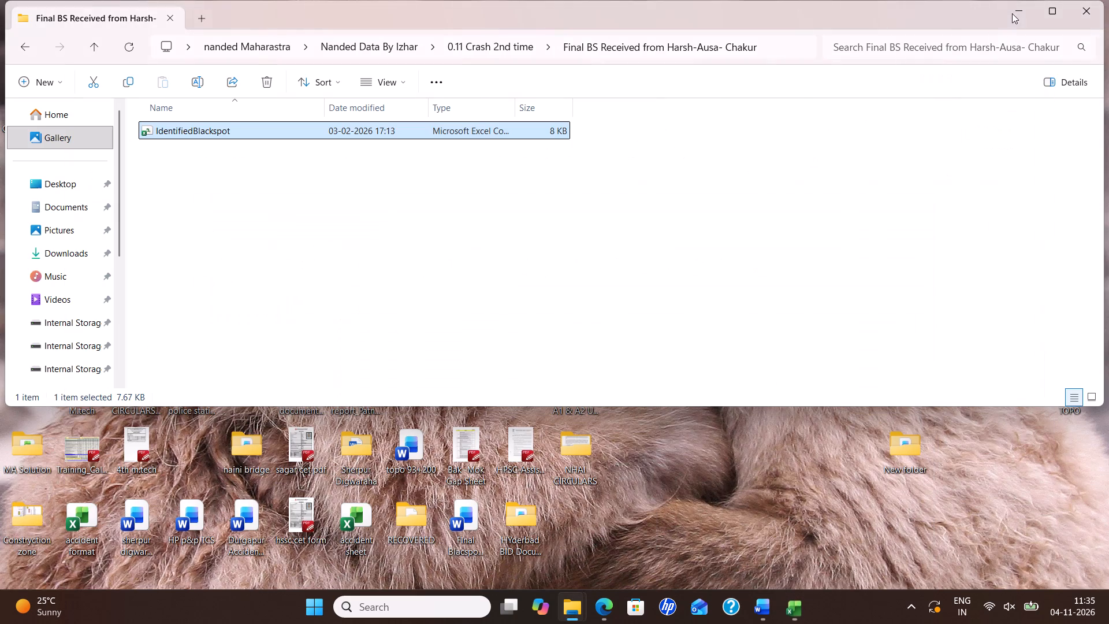
Open the 2nd Crash Mitigation Report _(Ausa-Chakur) document from the Final Report folder inside Received from Sagar- Ausa-Chakur-06.02.2026.
left_click(92, 49)
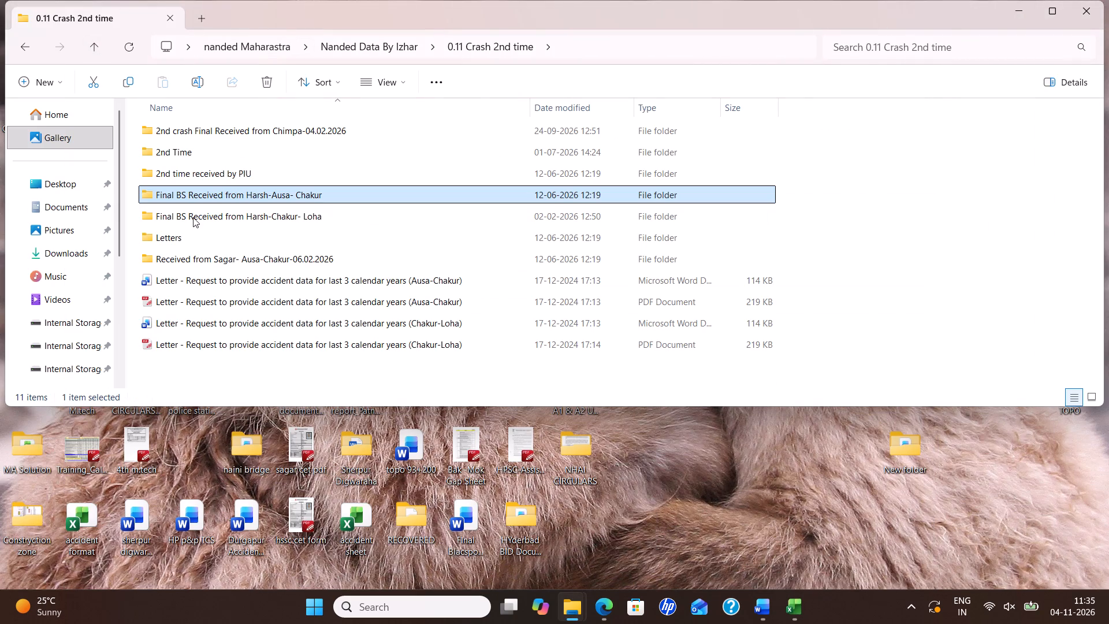
double_click(162, 259)
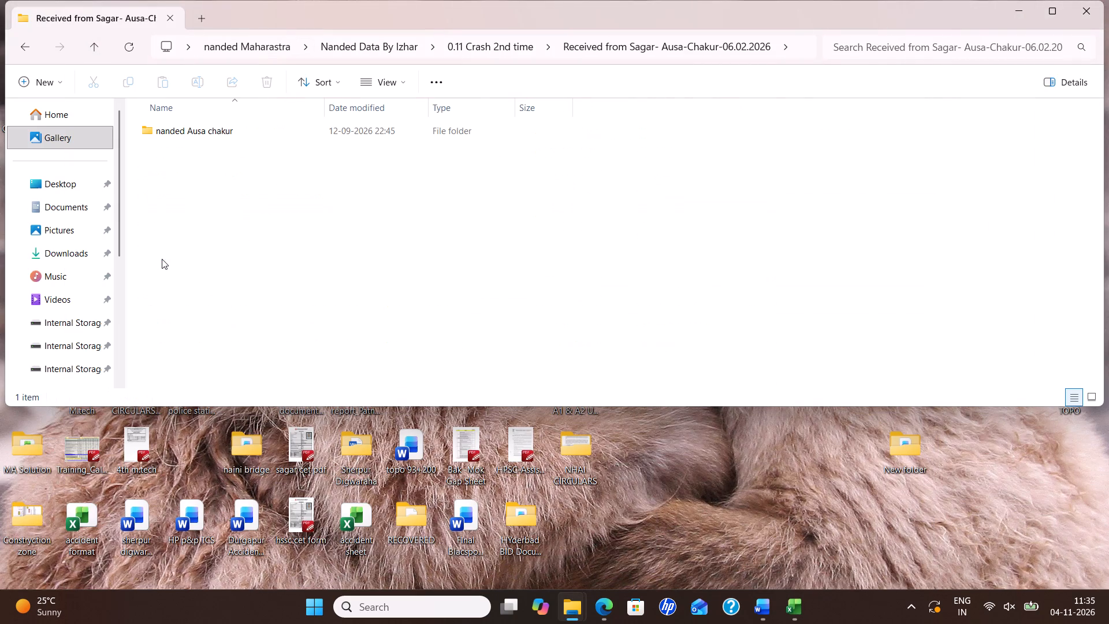
left_click(193, 133)
left_click(189, 133)
double_click(189, 133)
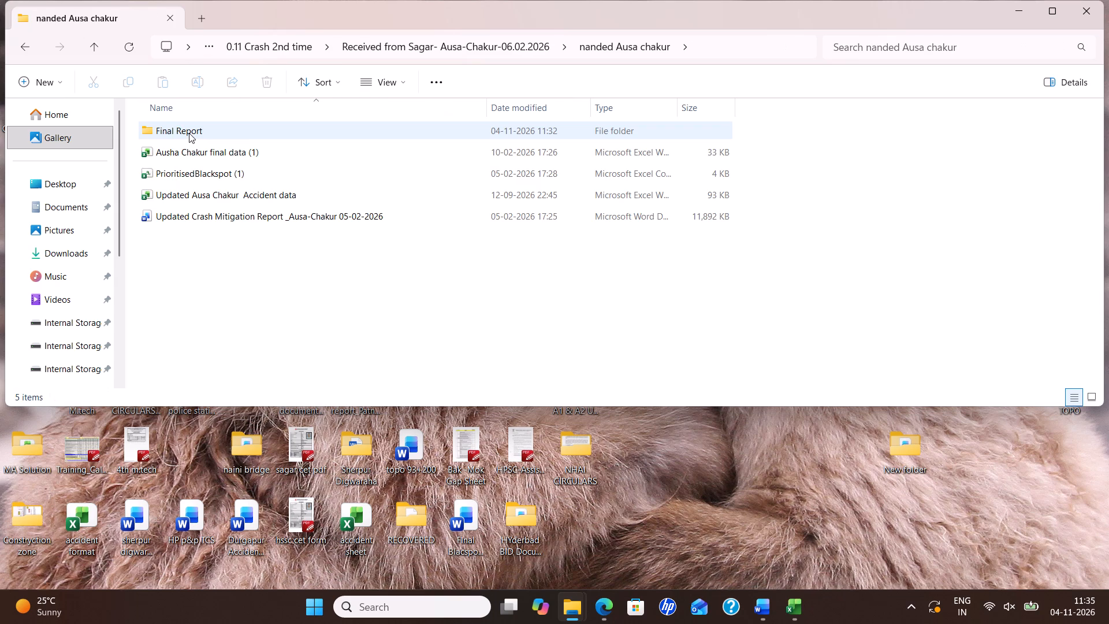
double_click(189, 133)
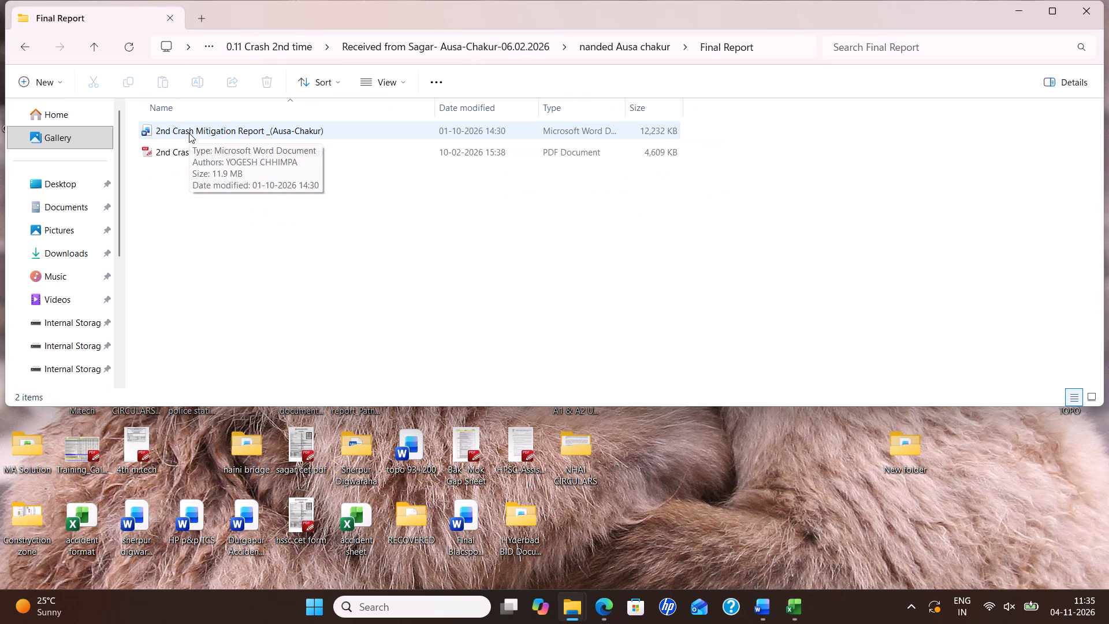
double_click(189, 133)
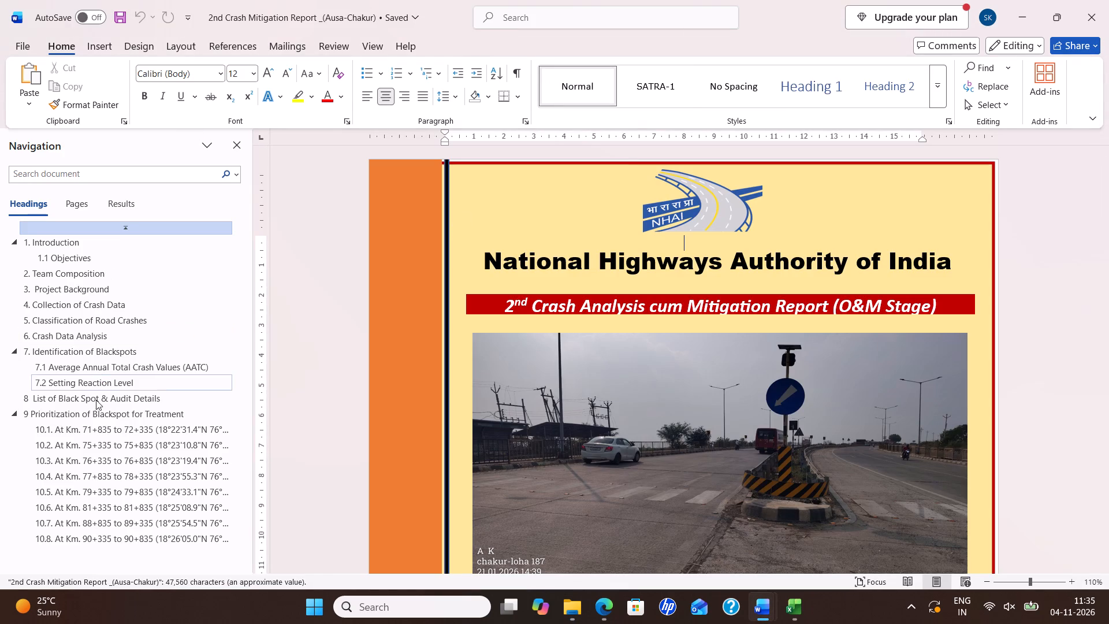
Look through the report's crash classification, blackspot identification and prioritization sections and examine Table 7-1, Setting Reaction Level.
left_click(75, 350)
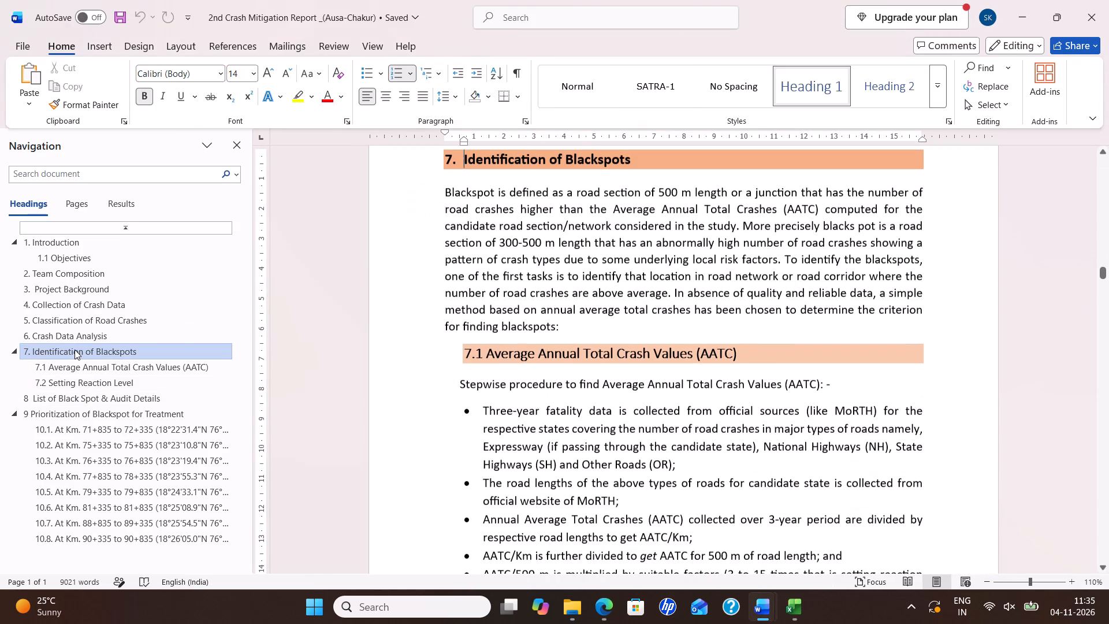
left_click(69, 339)
left_click(75, 317)
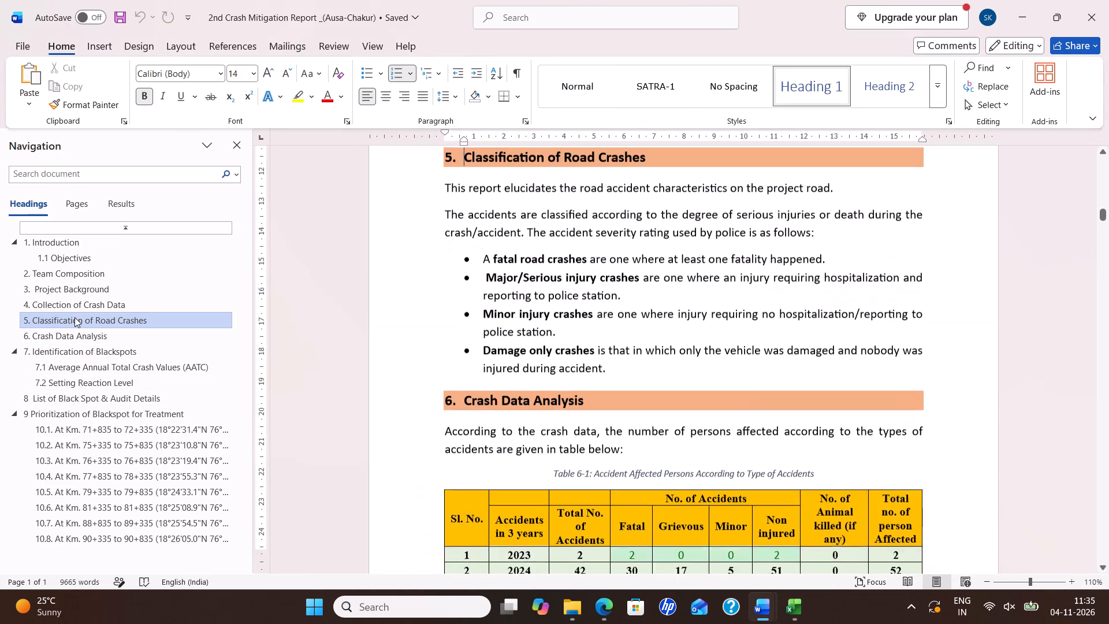
left_click(79, 333)
left_click(81, 347)
left_click(87, 368)
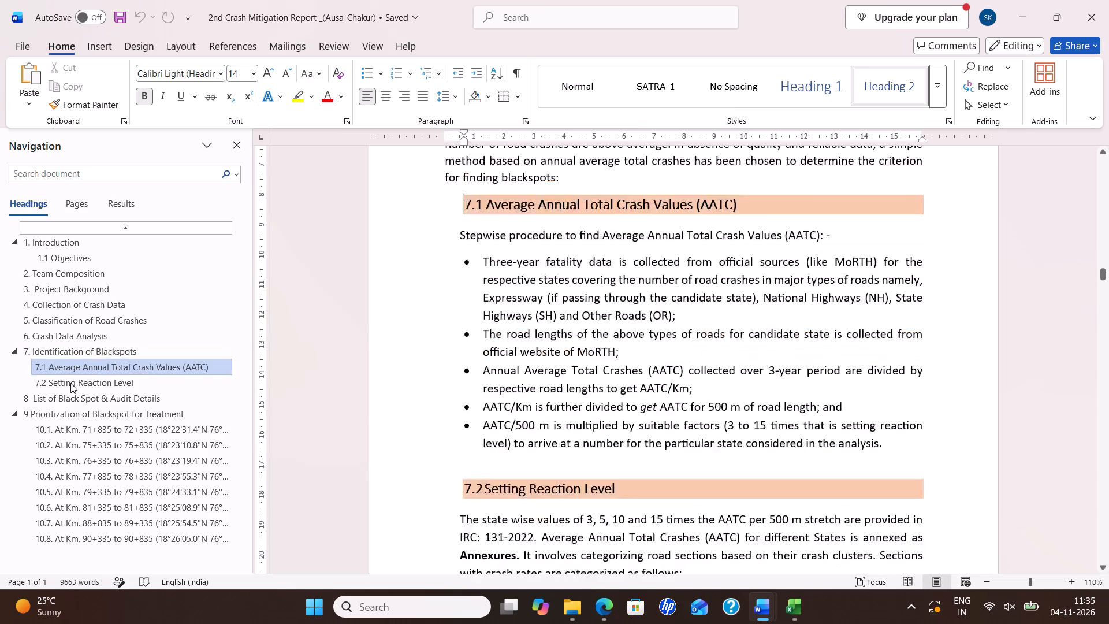
left_click(68, 388)
left_click(84, 392)
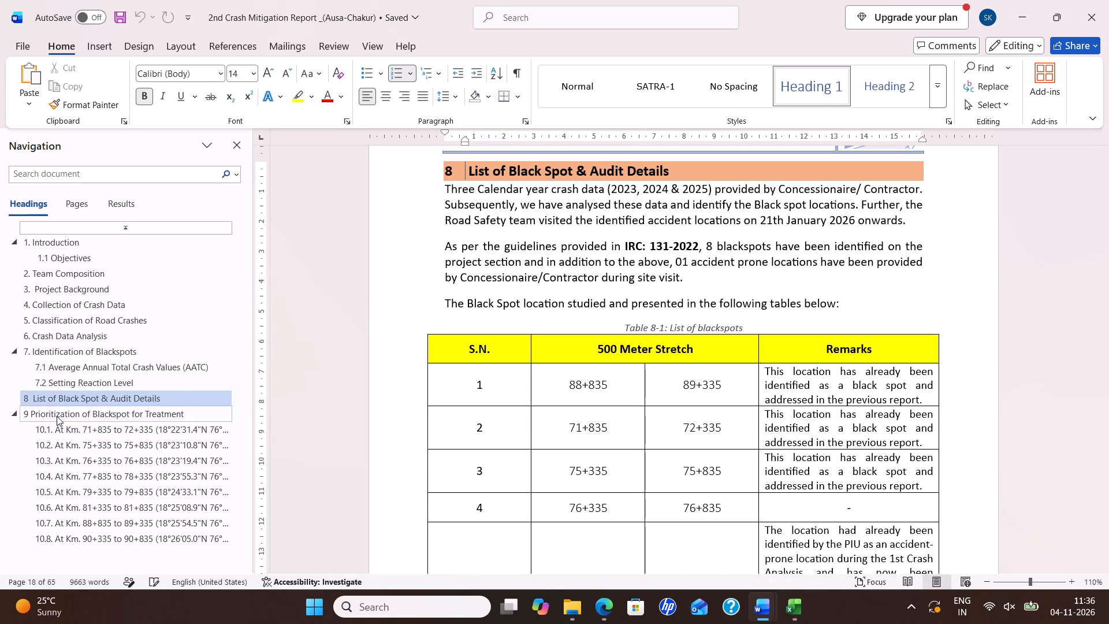
left_click(57, 416)
scroll(824, 248, "up", 14)
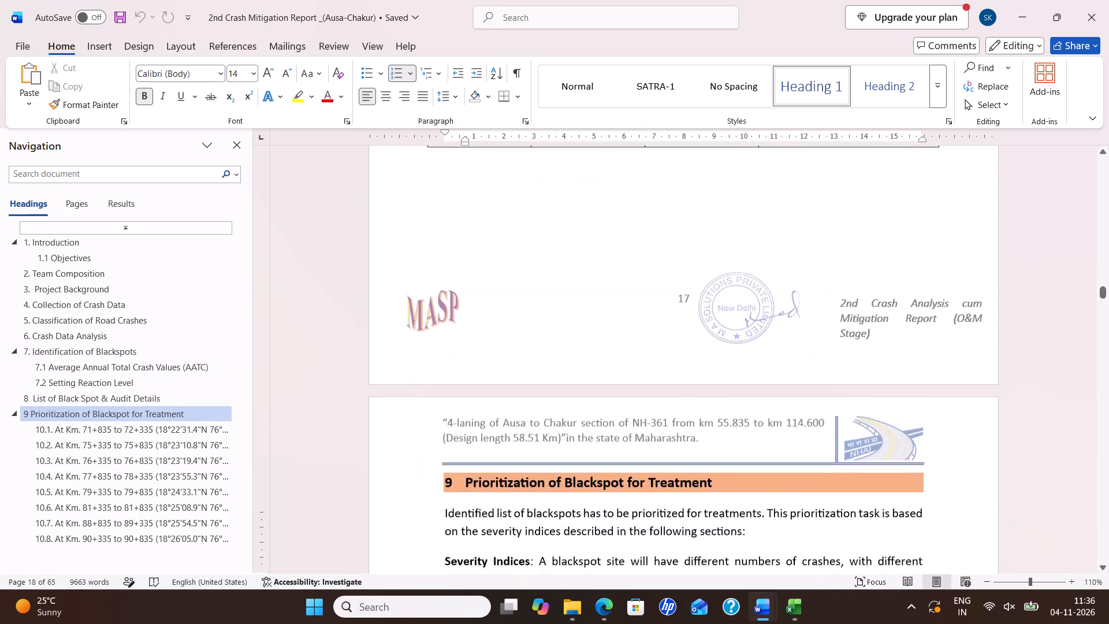
scroll(833, 251, "up", 20)
scroll(833, 251, "up", 15)
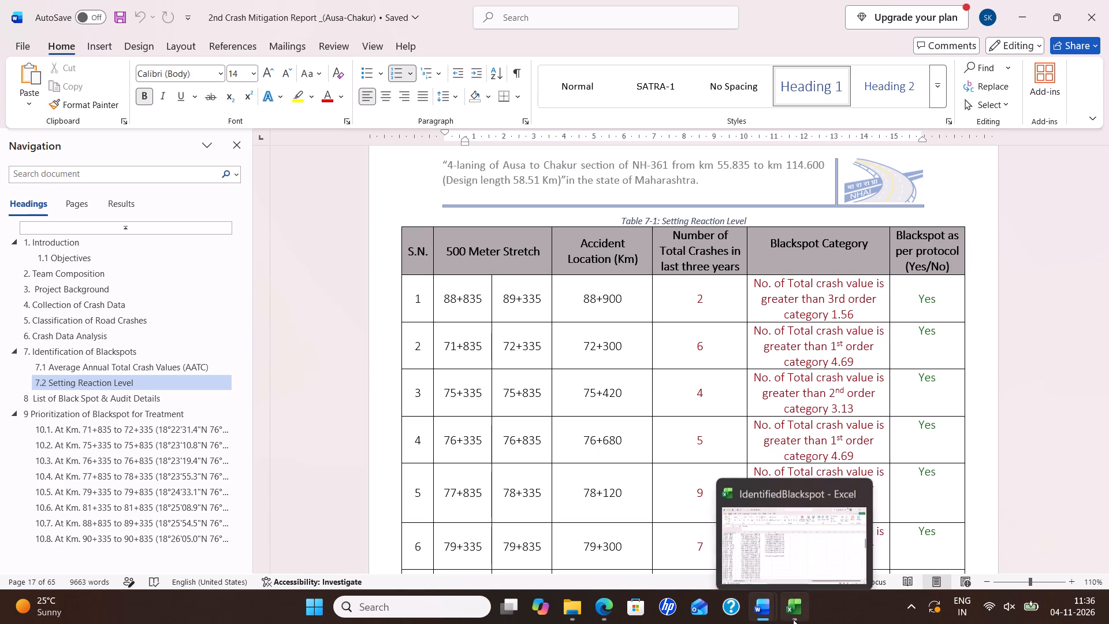
Switch to the IdentifiedBlackspot workbook and examine its chainages, total crashes and blackspot categories against the report's table.
left_click(803, 560)
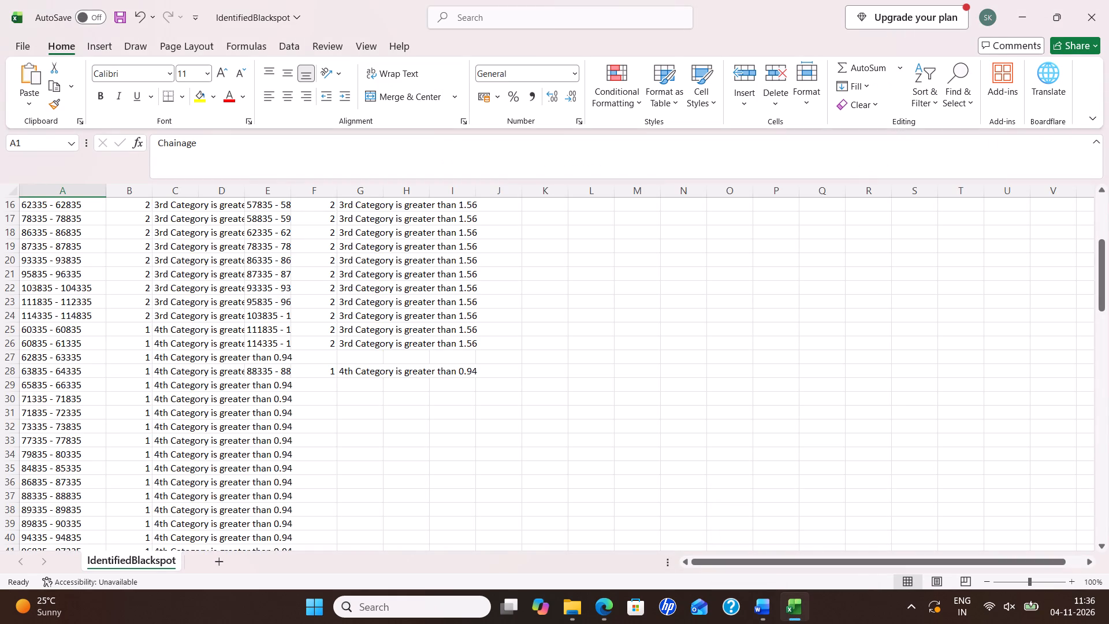
scroll(194, 302, "up", 2)
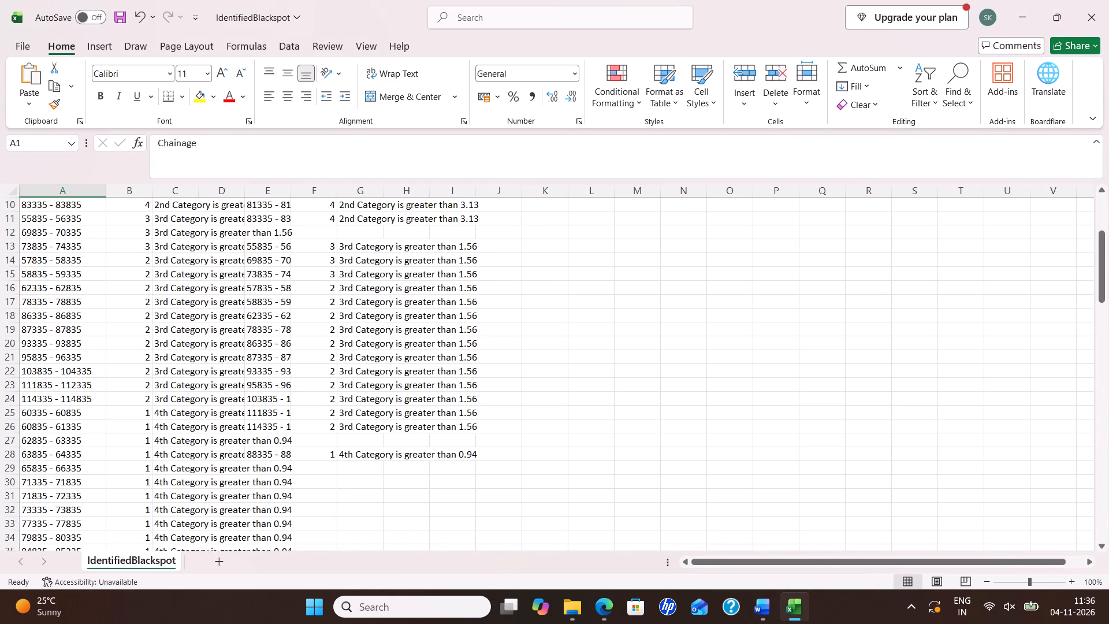
scroll(194, 302, "up", 4)
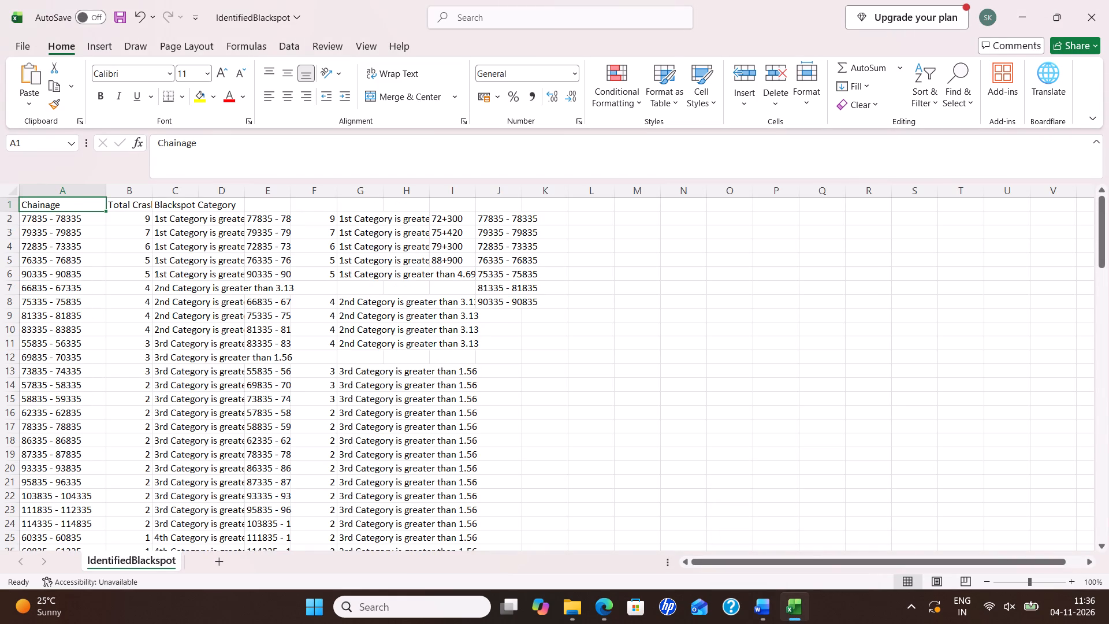
scroll(45, 446, "down", 4)
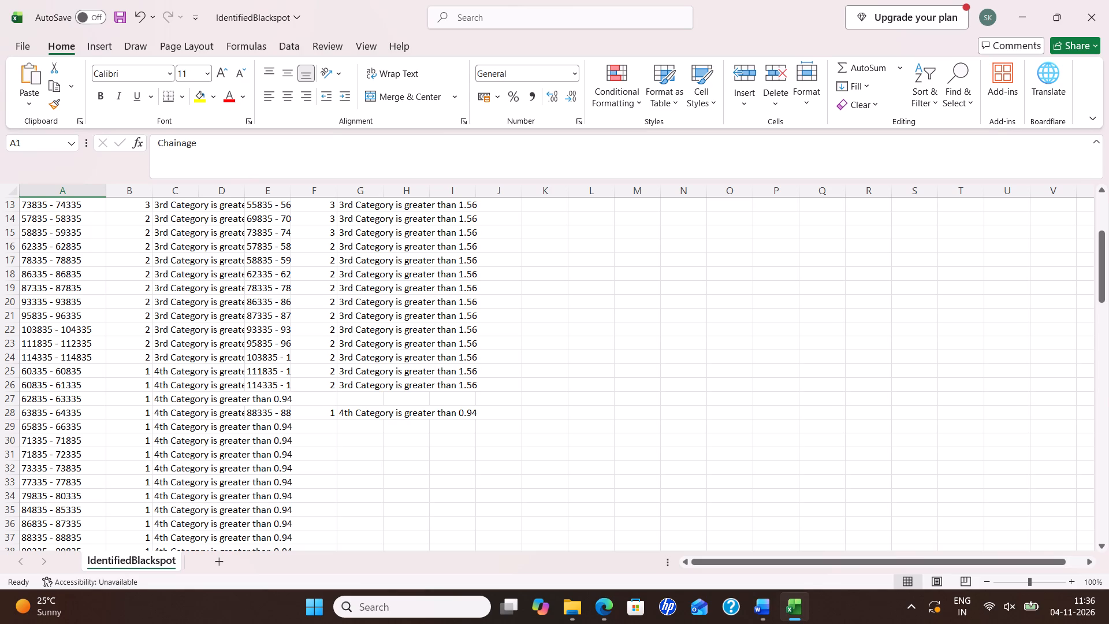
scroll(51, 455, "up", 1)
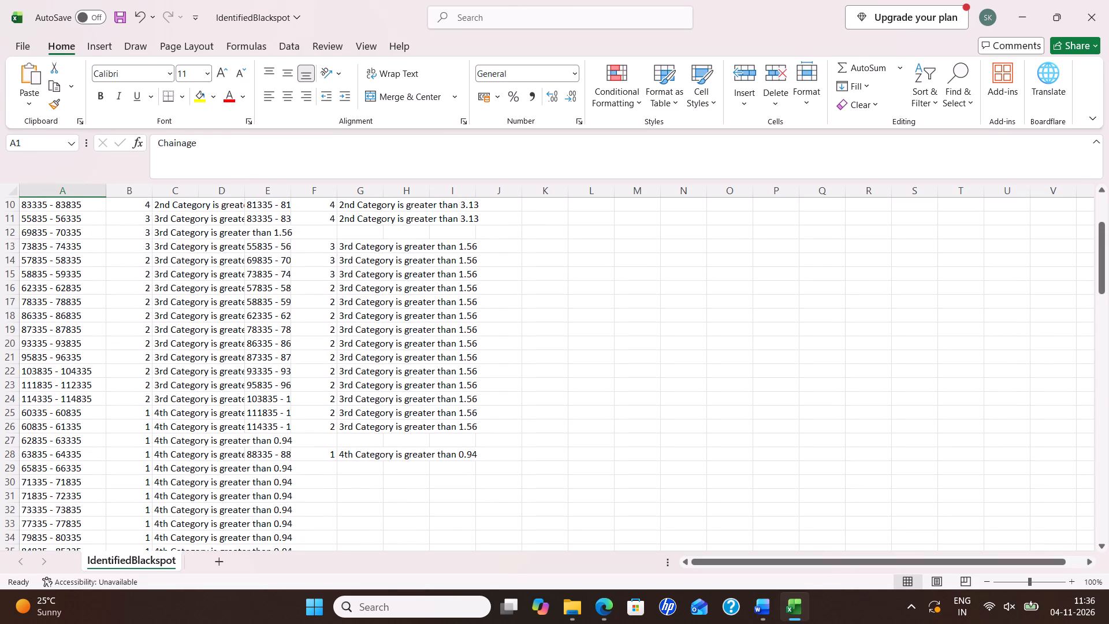
scroll(16, 288, "up", 3)
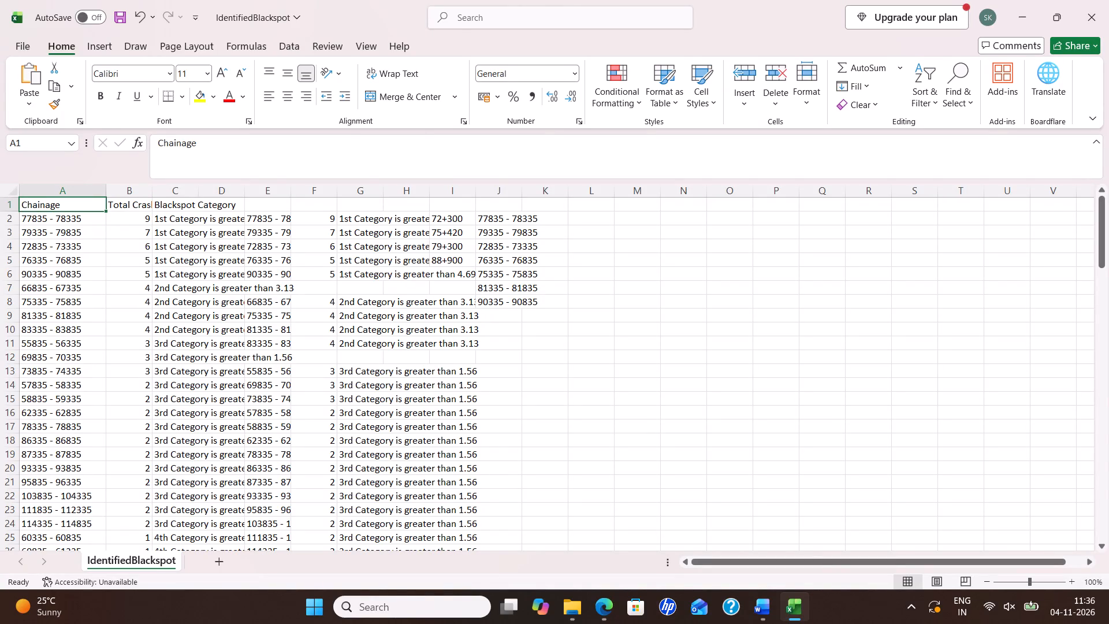
left_click(141, 236)
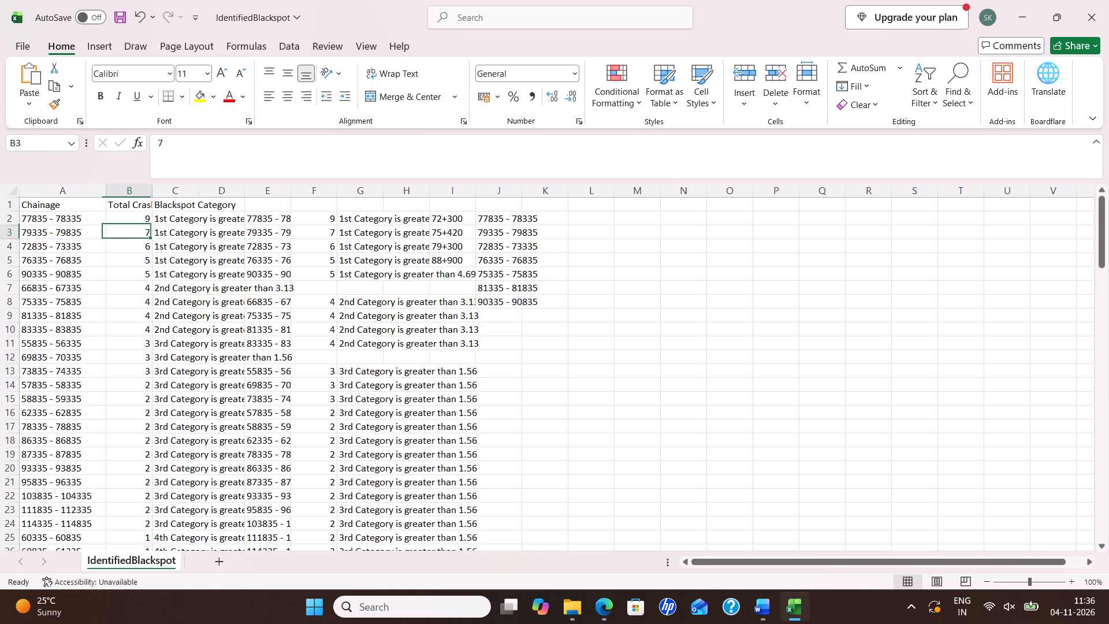
left_click(131, 314)
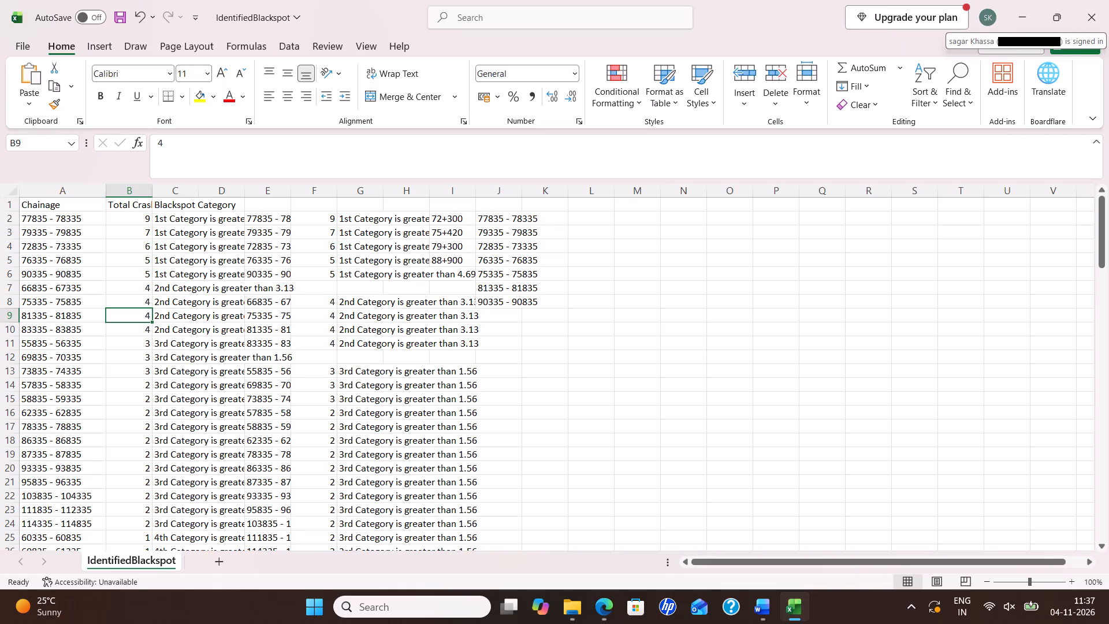
Return to the topo 127+600-128+000 plan, duplicate the pedestrian sign's leader arrow and run it from the solar blinker to the crossing near 127600.
key("alt+Tab")
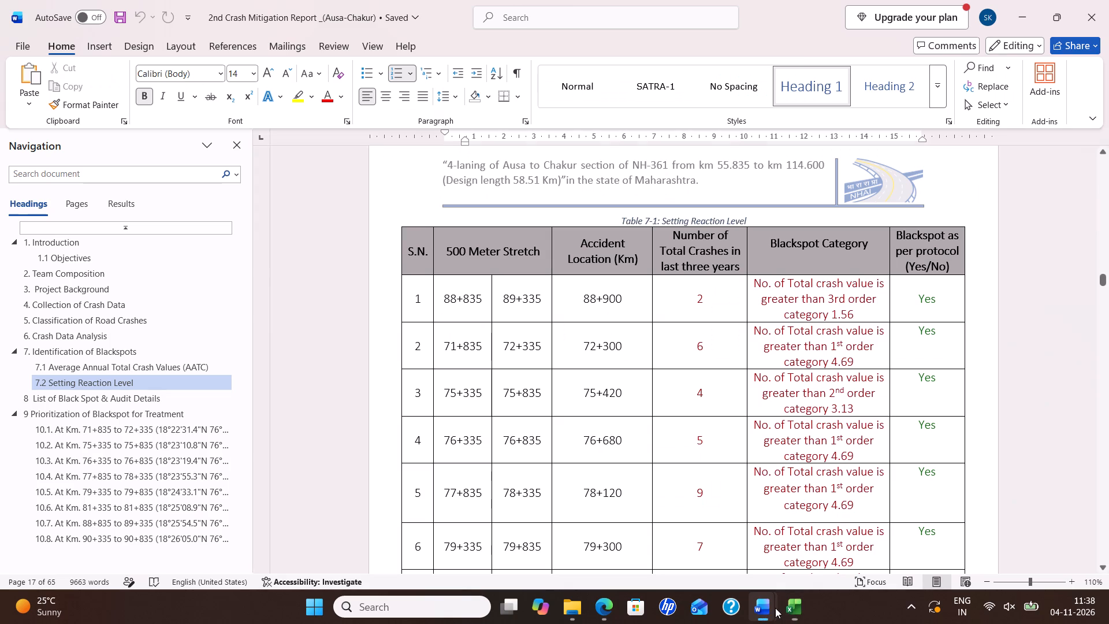
key("alt+Tab")
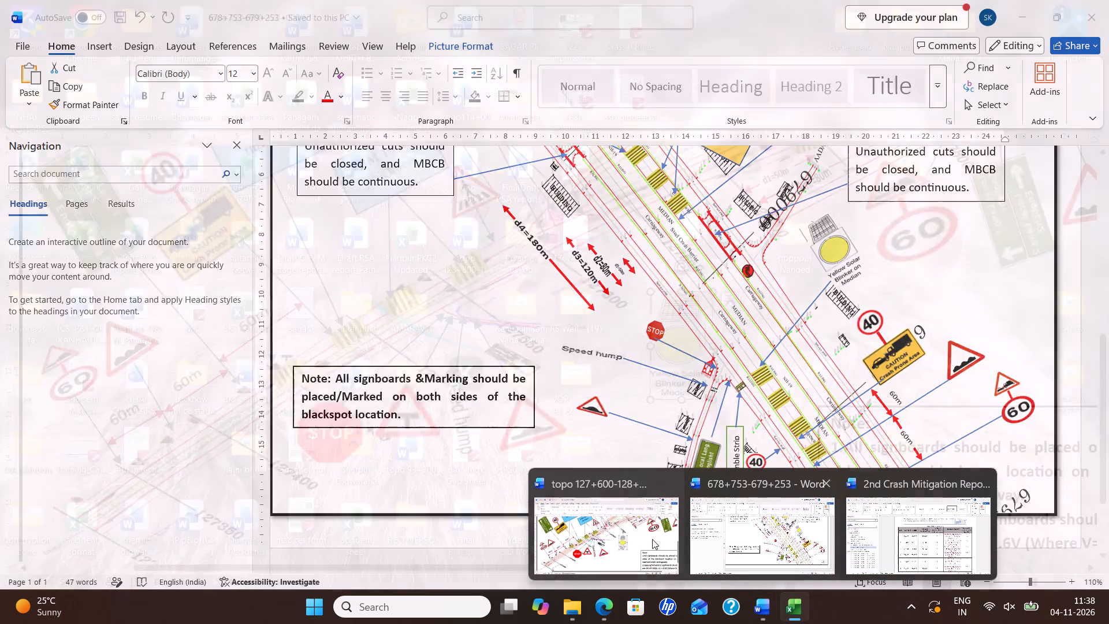
left_click(637, 532)
scroll(653, 366, "up", 2)
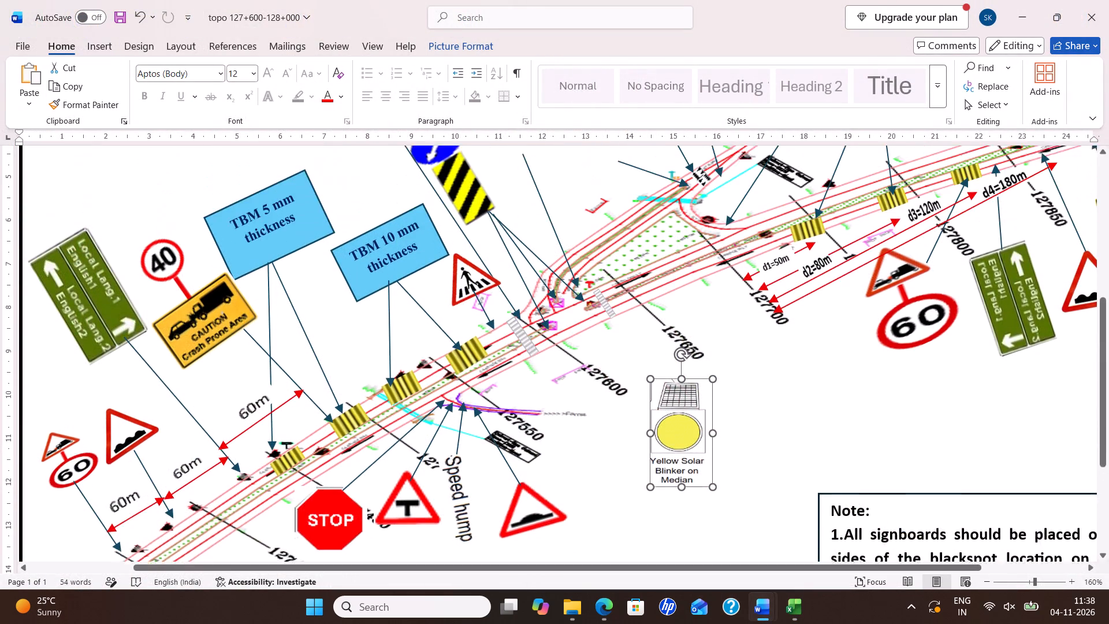
scroll(680, 398, "down", 2)
scroll(496, 238, "up", 2)
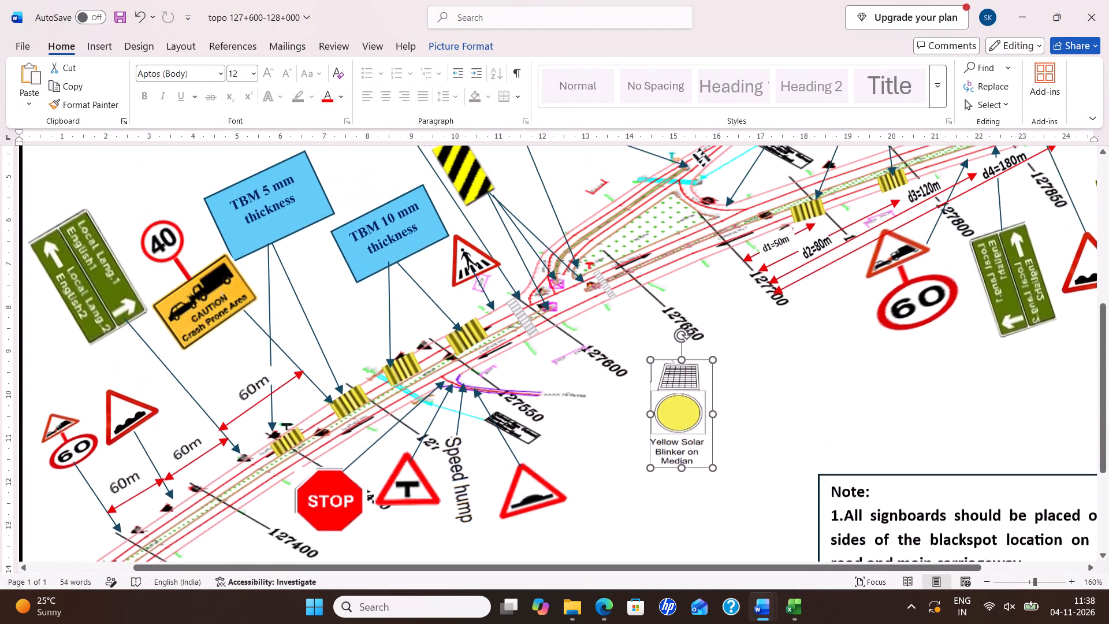
left_click(481, 324)
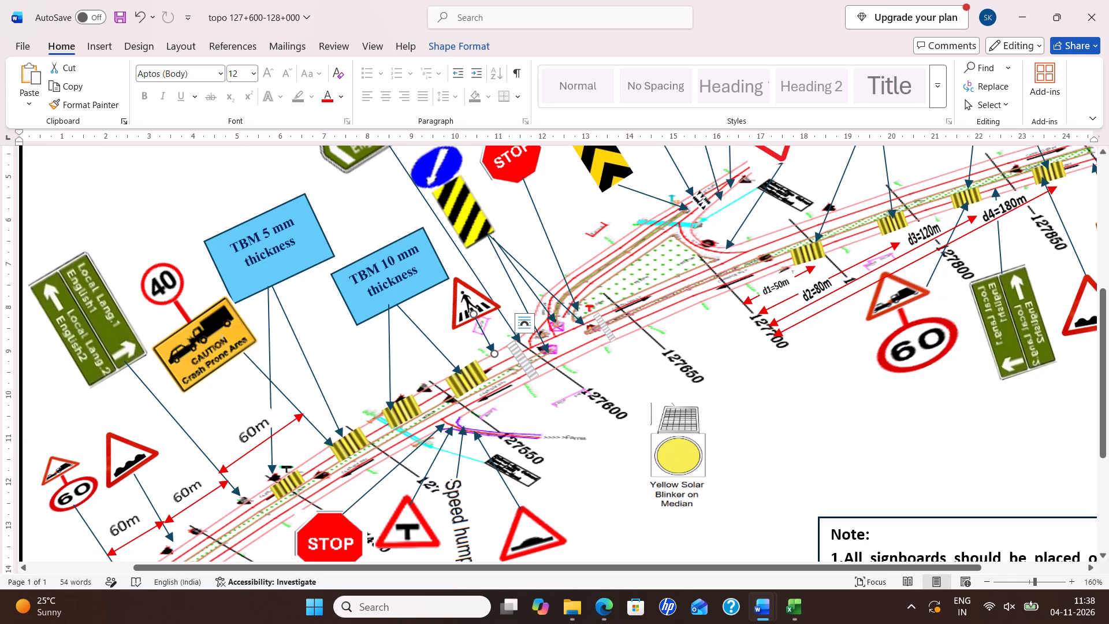
key("ctrl+c")
key("ctrl+v")
left_click_drag(493, 336, 552, 368)
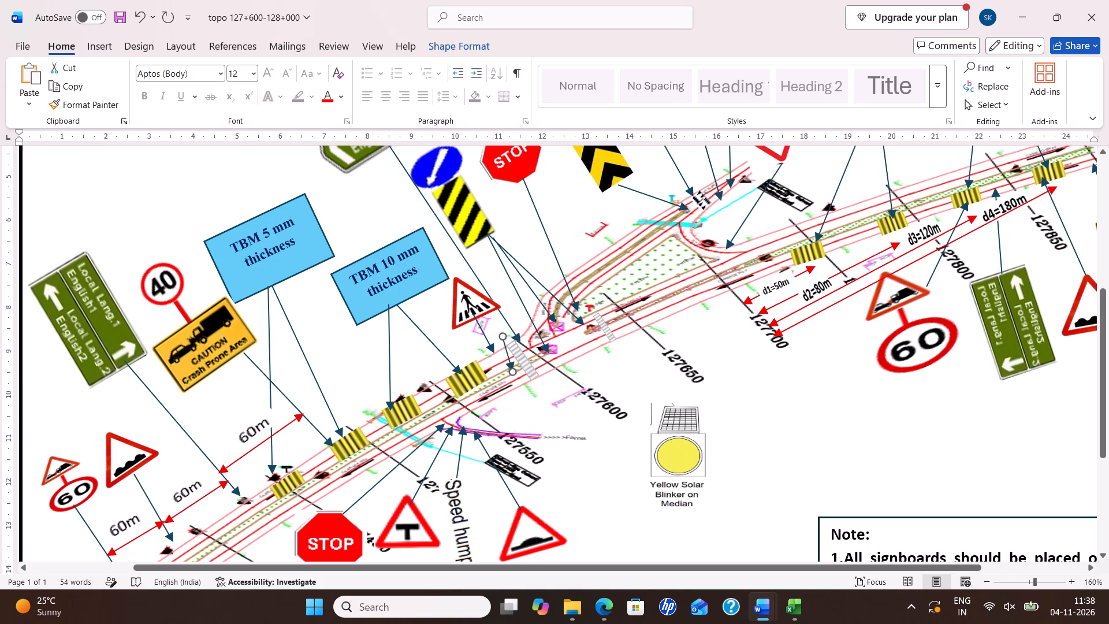
left_click_drag(552, 368, 617, 426)
left_click_drag(570, 401, 600, 389)
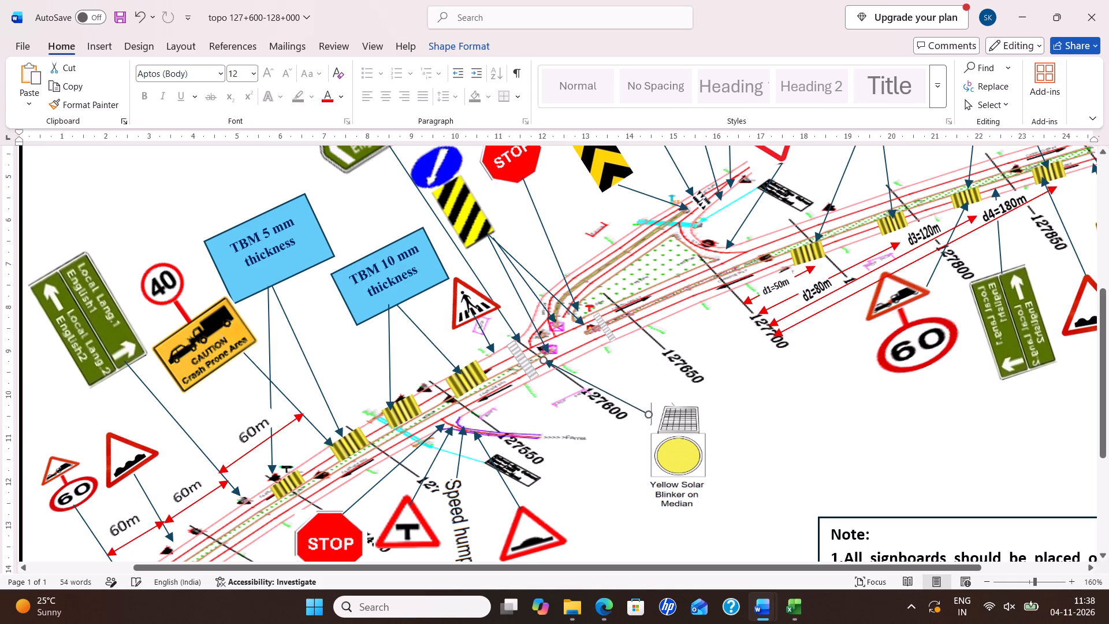
left_click_drag(600, 389, 602, 381)
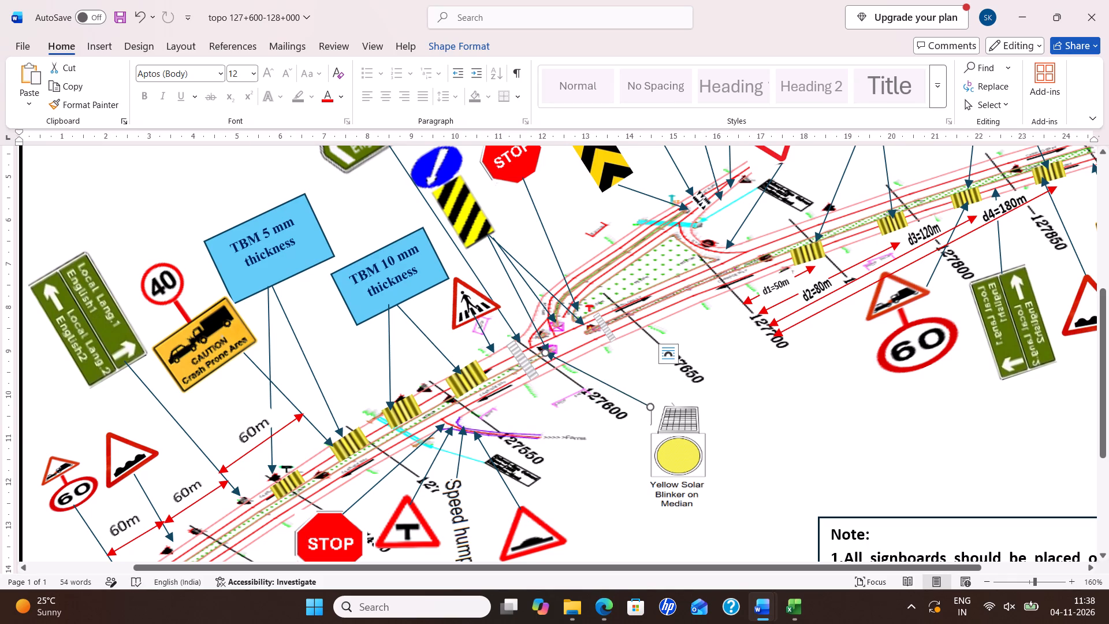
Duplicate the solar blinker's leader arrow and run the copy from the blinker to the crossing near 127650.
left_click(641, 403)
key("ctrl+c")
key("ctrl+v")
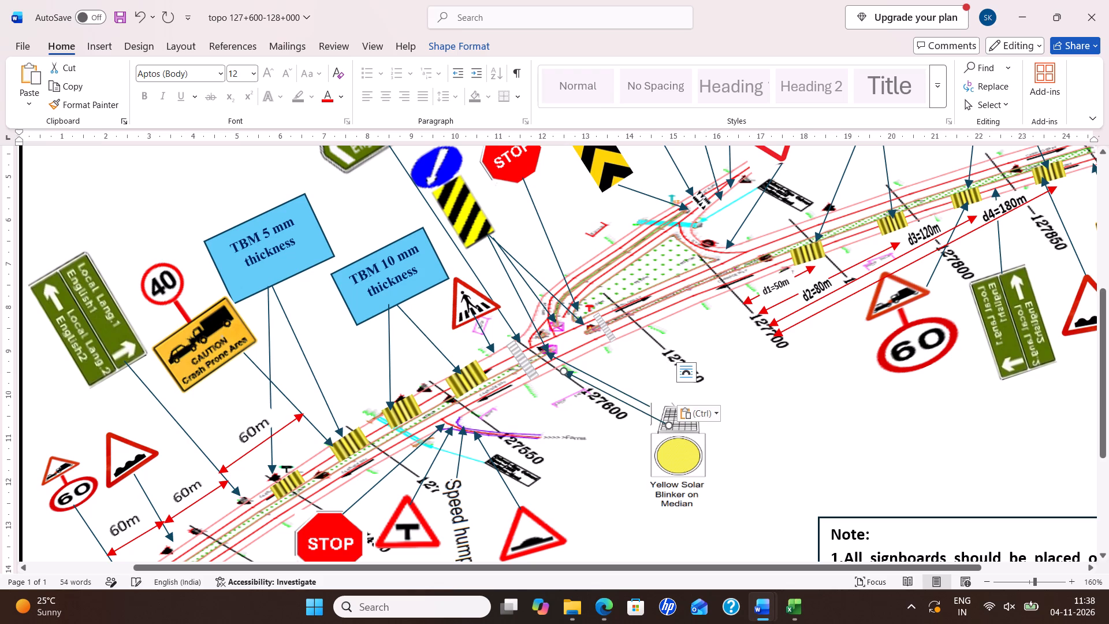
left_click_drag(563, 370, 592, 330)
left_click_drag(665, 425, 645, 410)
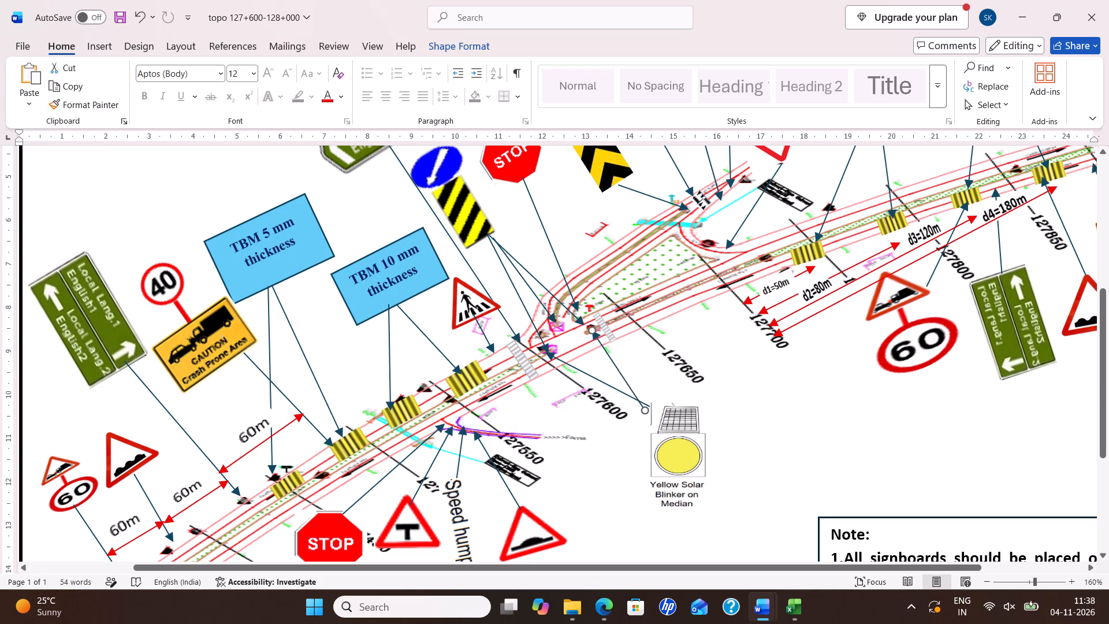
left_click_drag(645, 410, 648, 406)
left_click(674, 374)
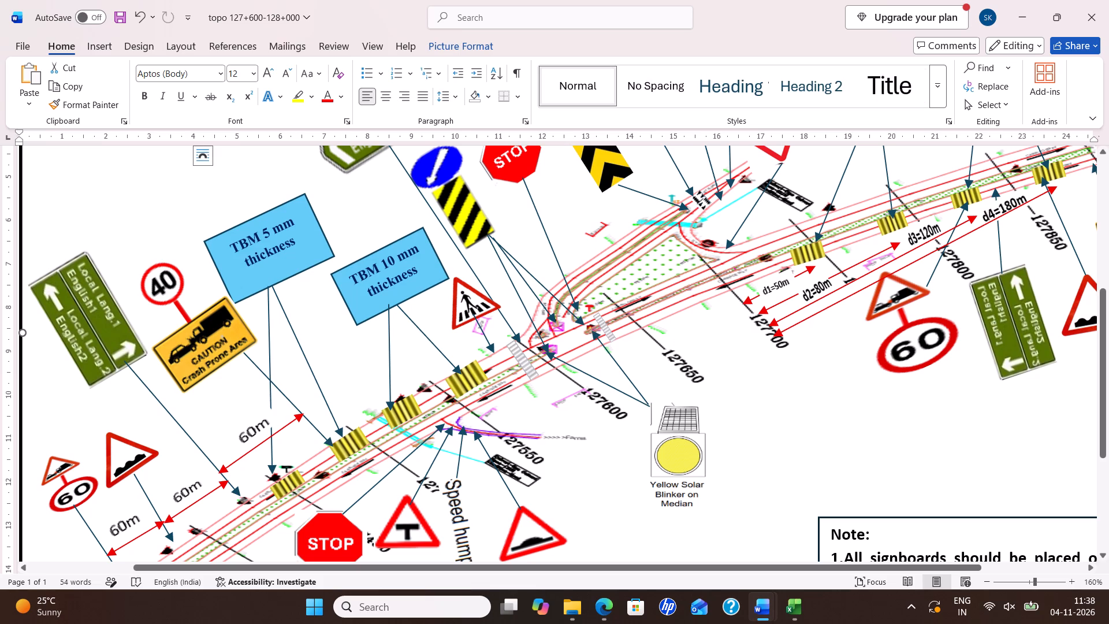
Nudge the hazard marker board's leader arrow so its tip meets the island nose beside the crossing near 127650.
left_click(579, 316)
left_click_drag(584, 323, 588, 330)
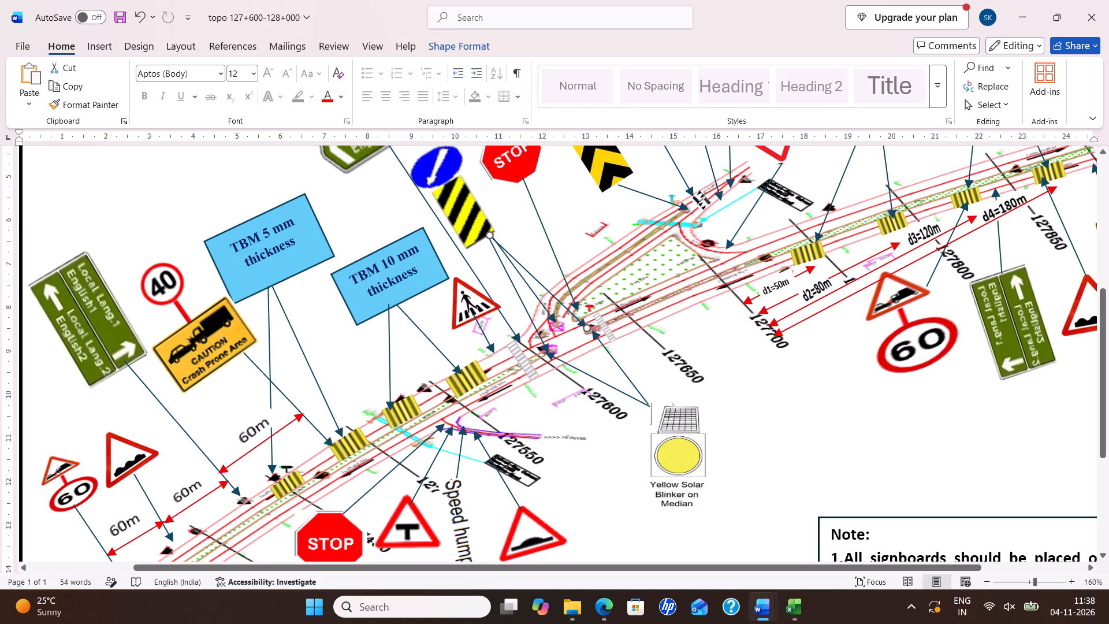
left_click_drag(588, 330, 589, 331)
left_click(672, 379)
left_click(646, 354)
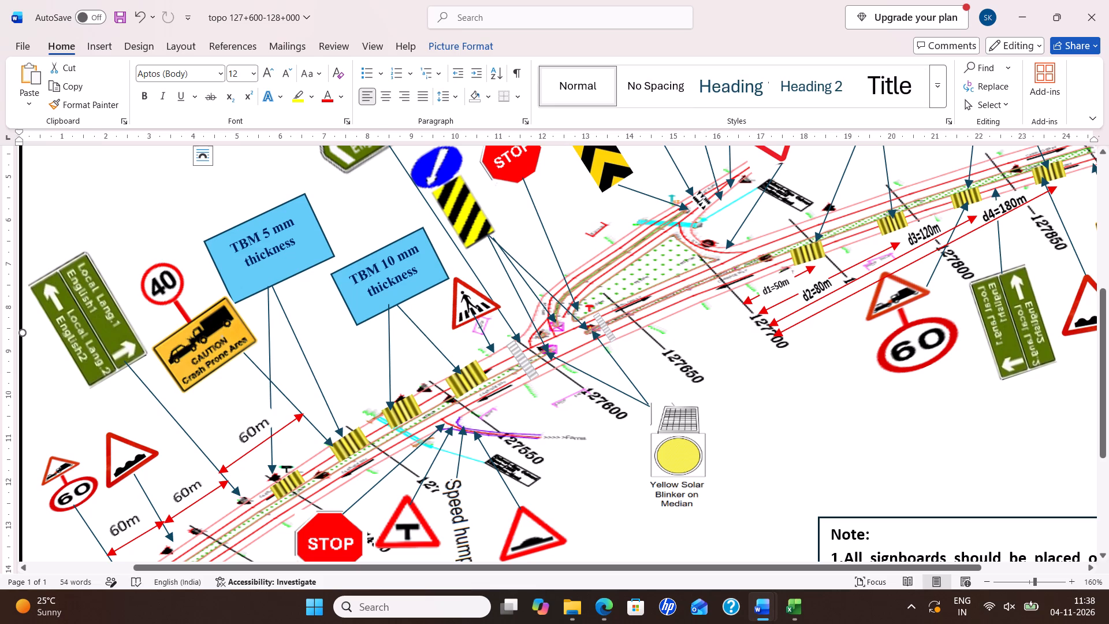
Shift the pedestrian sign's leader arrow back so its tip meets the carriageway edge between the bar markings and the crossing near 127600.
left_click_drag(482, 333, 472, 336)
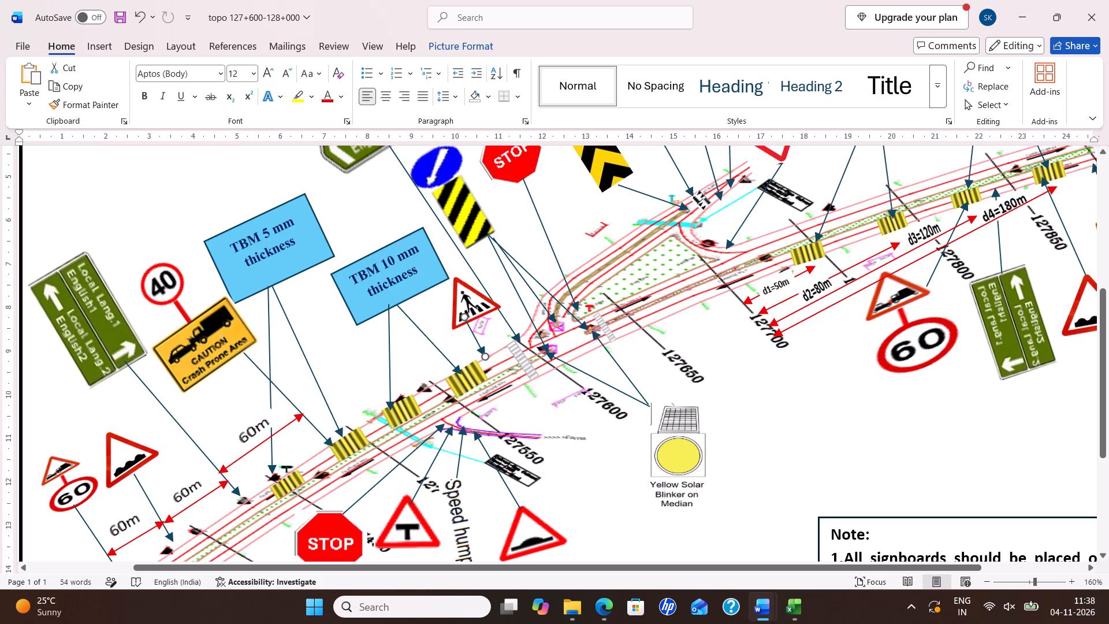
left_click_drag(472, 336, 472, 344)
left_click_drag(472, 344, 470, 344)
left_click(453, 341)
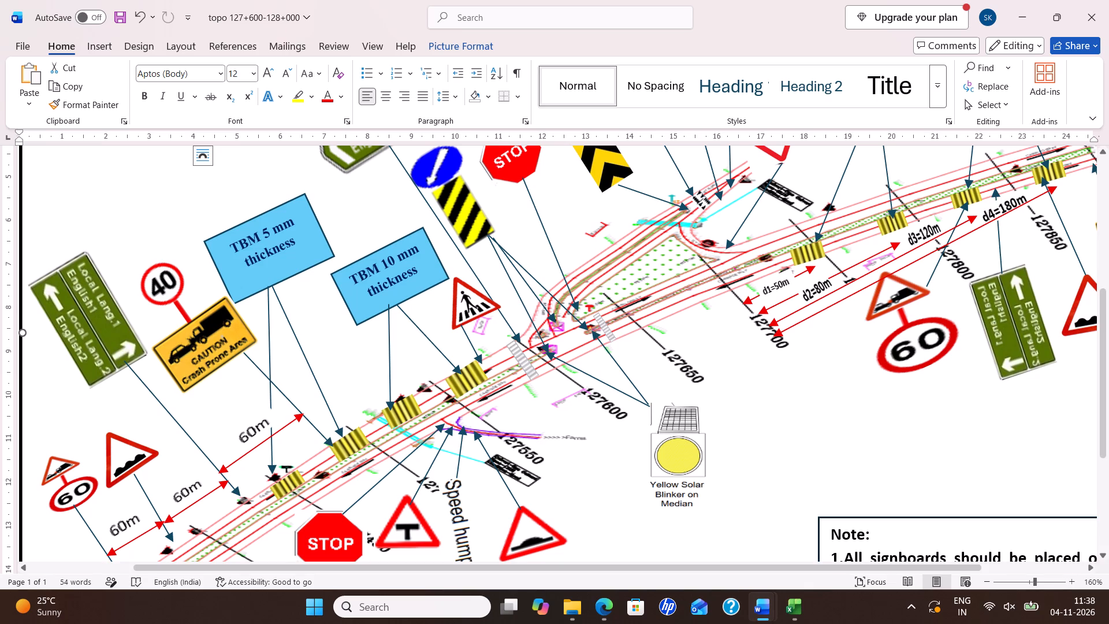
Extend the leader arrows of the uneven-road sign and the 60 speed sign to the signpost marks between 127350 and 127400.
scroll(573, 295, "down", 3)
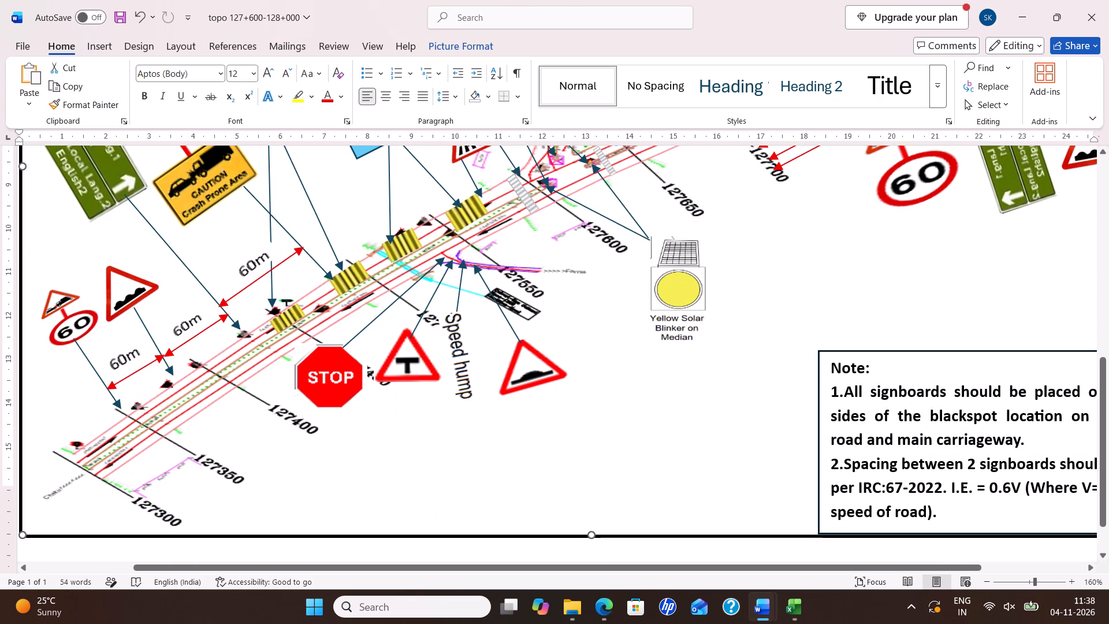
scroll(740, 277, "up", 2)
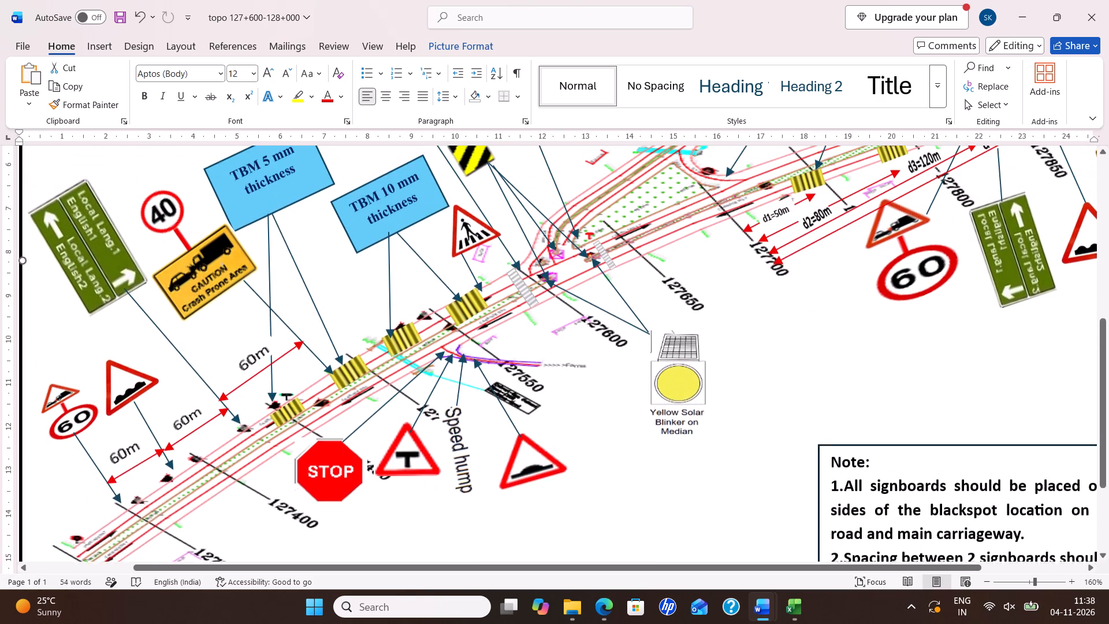
scroll(131, 444, "down", 1)
left_click(171, 424)
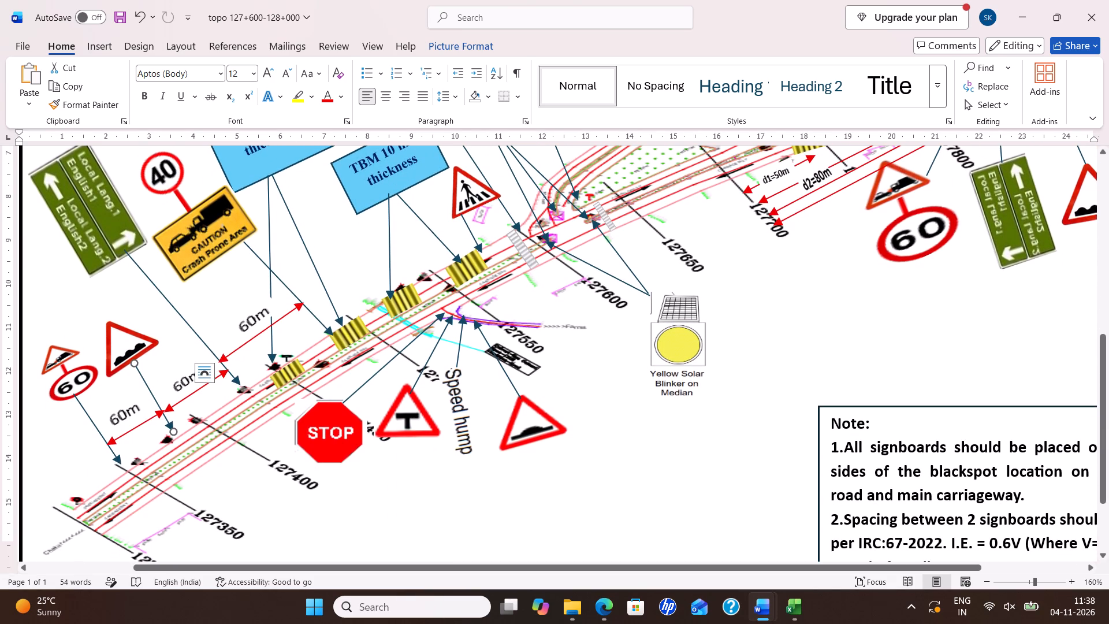
left_click_drag(172, 433, 177, 440)
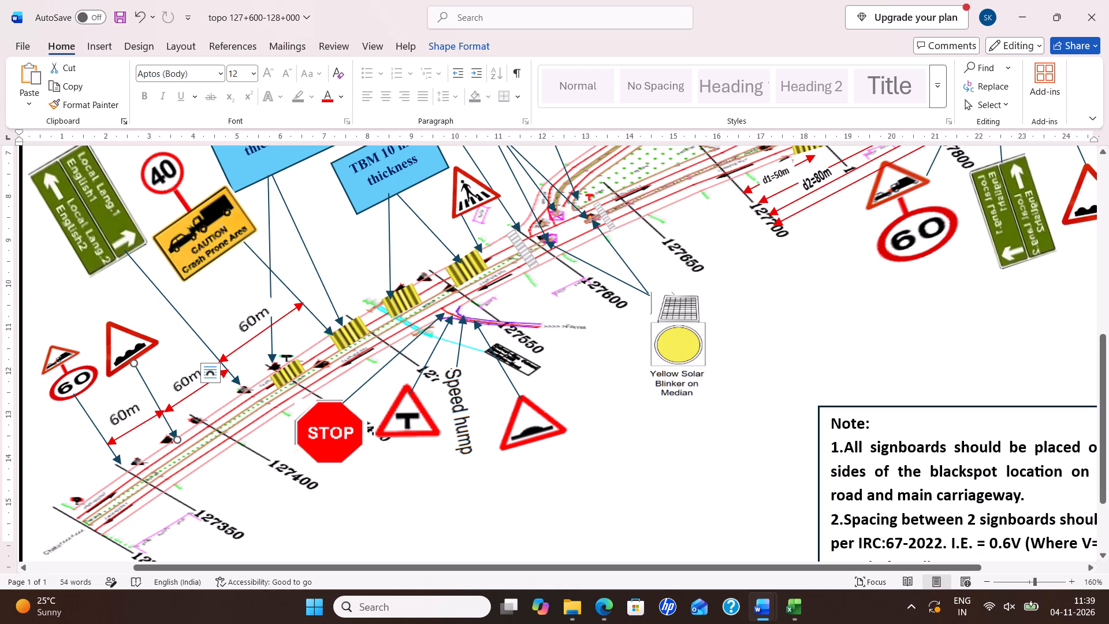
left_click(120, 462)
left_click_drag(120, 466, 128, 473)
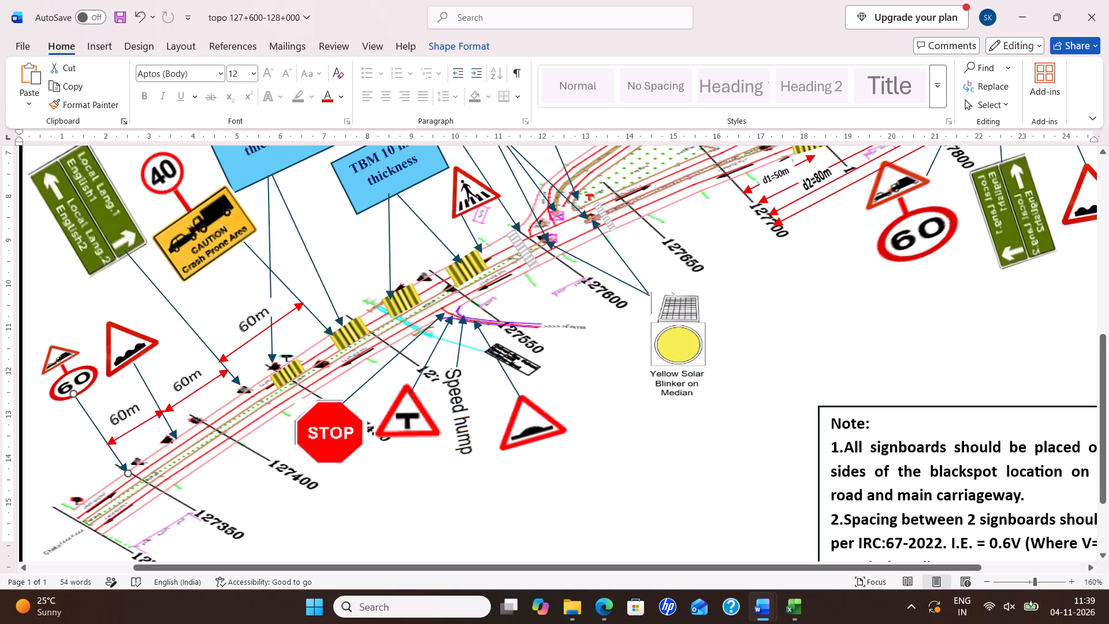
left_click_drag(128, 473, 129, 473)
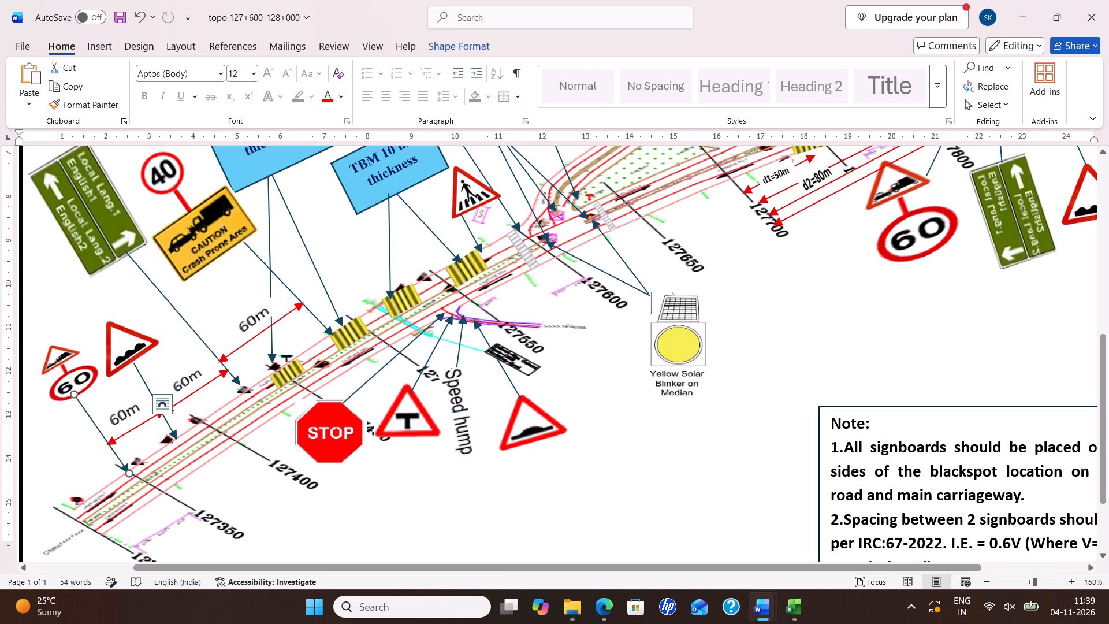
Shift the hump warning sign below the side road near 127550, with its leader arrow, slightly further along the side road.
scroll(582, 338, "up", 2)
scroll(582, 338, "down", 1)
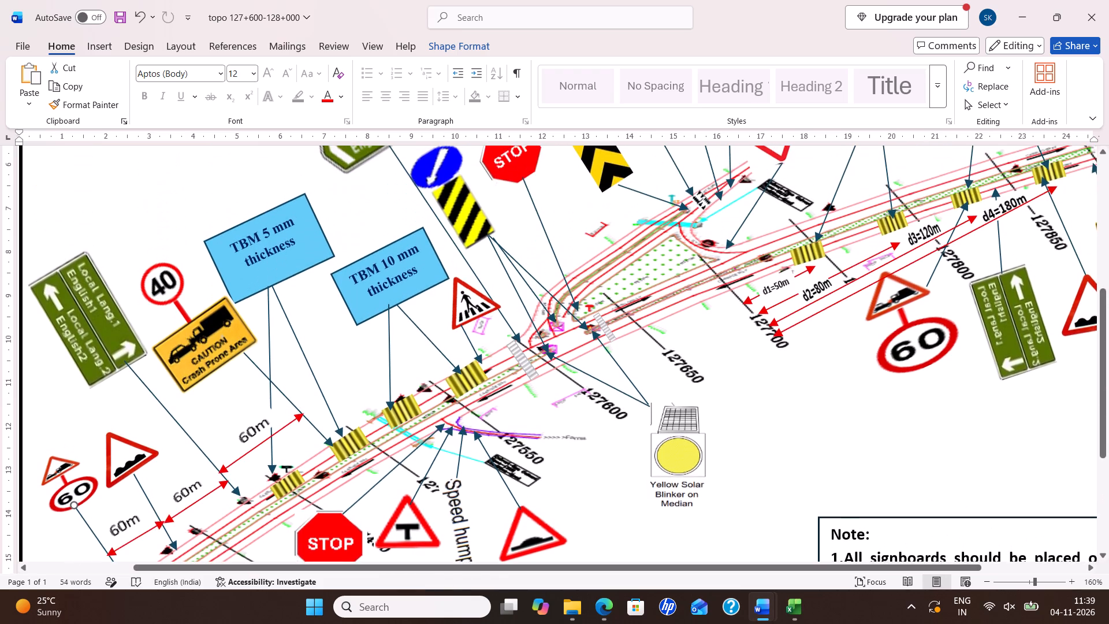
scroll(570, 325, "down", 2)
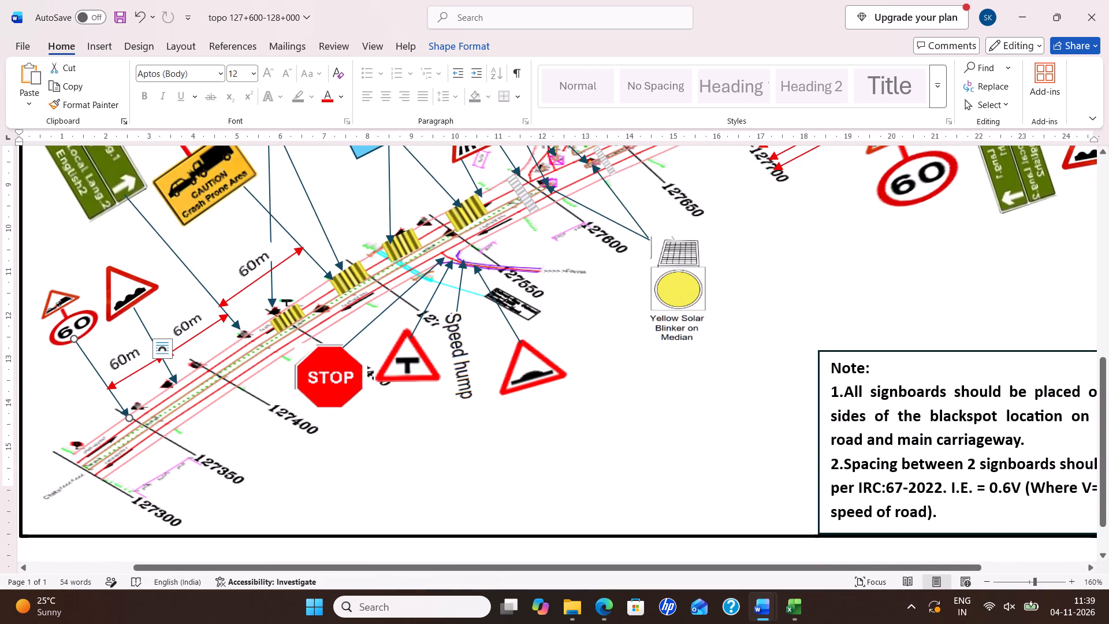
left_click_drag(503, 320, 512, 323)
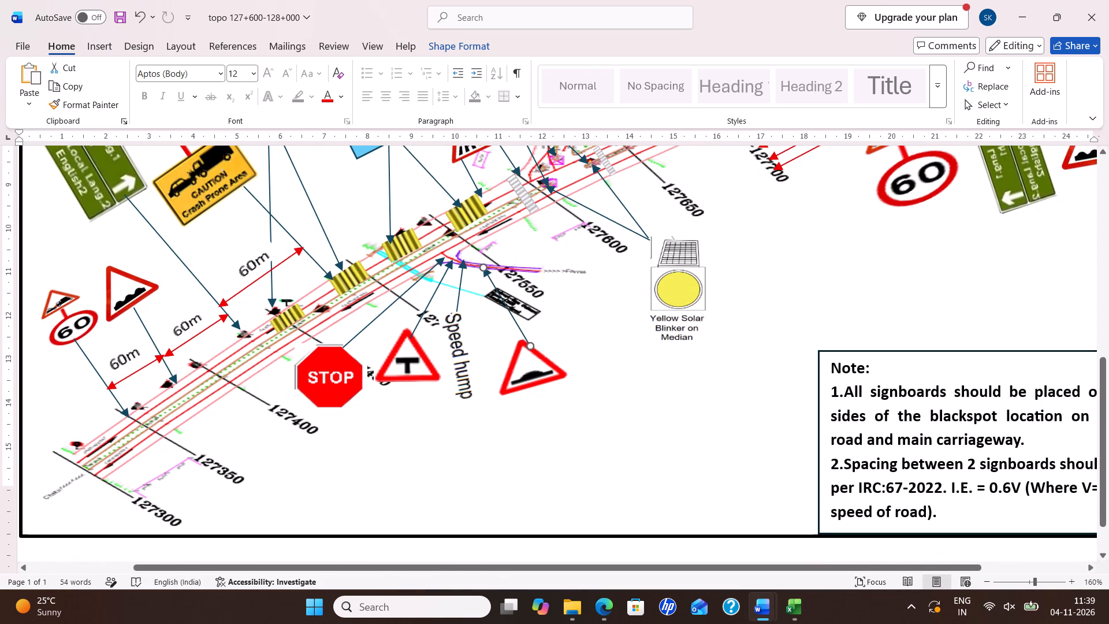
left_click_drag(512, 323, 520, 318)
left_click_drag(526, 355, 539, 359)
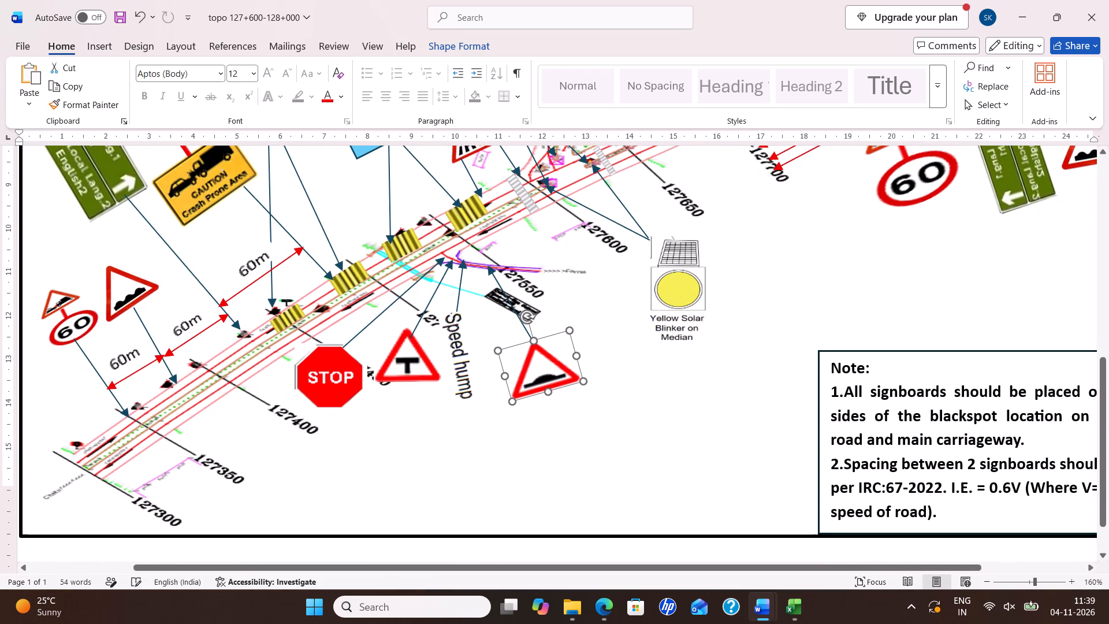
left_click_drag(539, 359, 539, 361)
Move the T-junction sign aside, then rotate the lower Speed hump label and place it at that sign's former leader near 127500.
left_click(432, 299)
left_click_drag(396, 357, 432, 424)
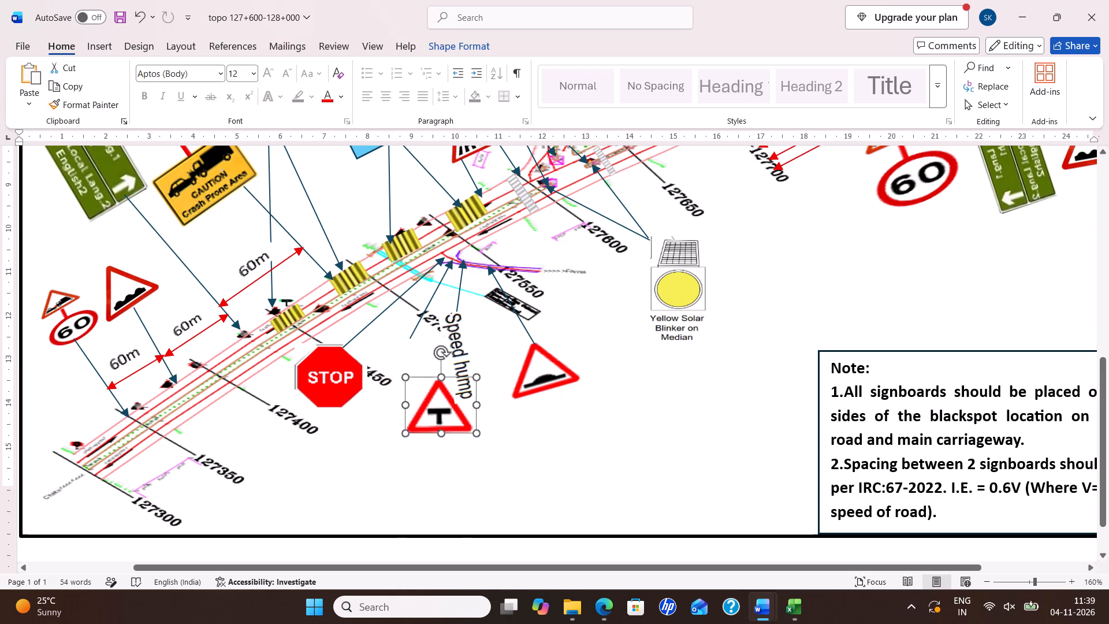
left_click_drag(432, 424, 500, 465)
left_click_drag(459, 358, 429, 389)
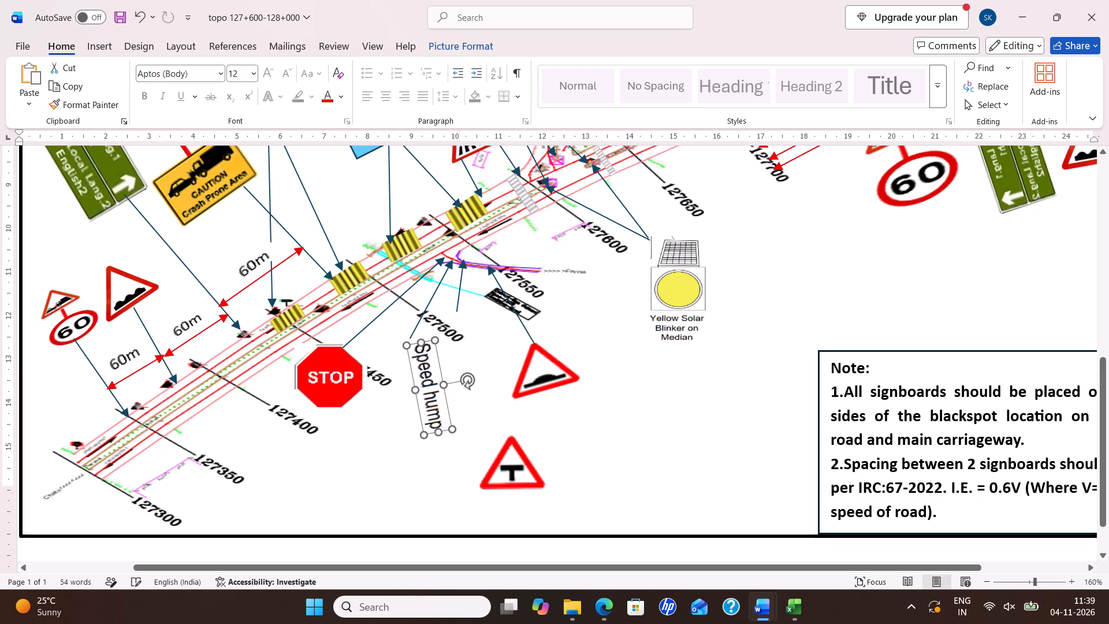
left_click_drag(469, 382, 393, 369)
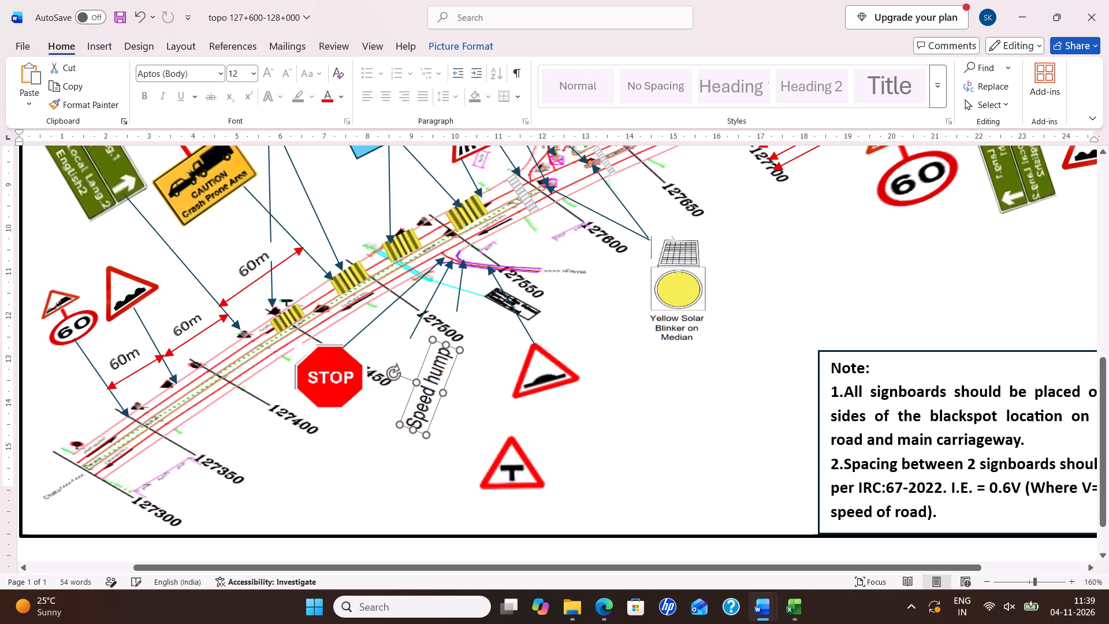
left_click_drag(393, 369, 393, 368)
left_click_drag(425, 377, 389, 370)
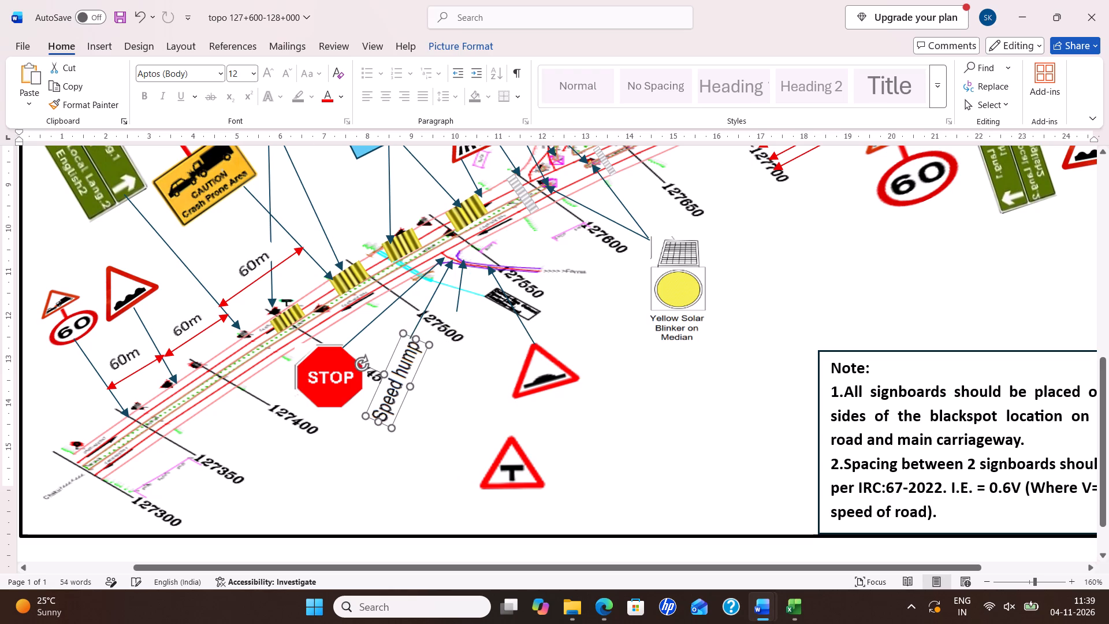
left_click_drag(389, 370, 391, 370)
Lengthen the Speed hump label's former leader arrow below the side road and place the T-junction sign at its lower end.
left_click(453, 305)
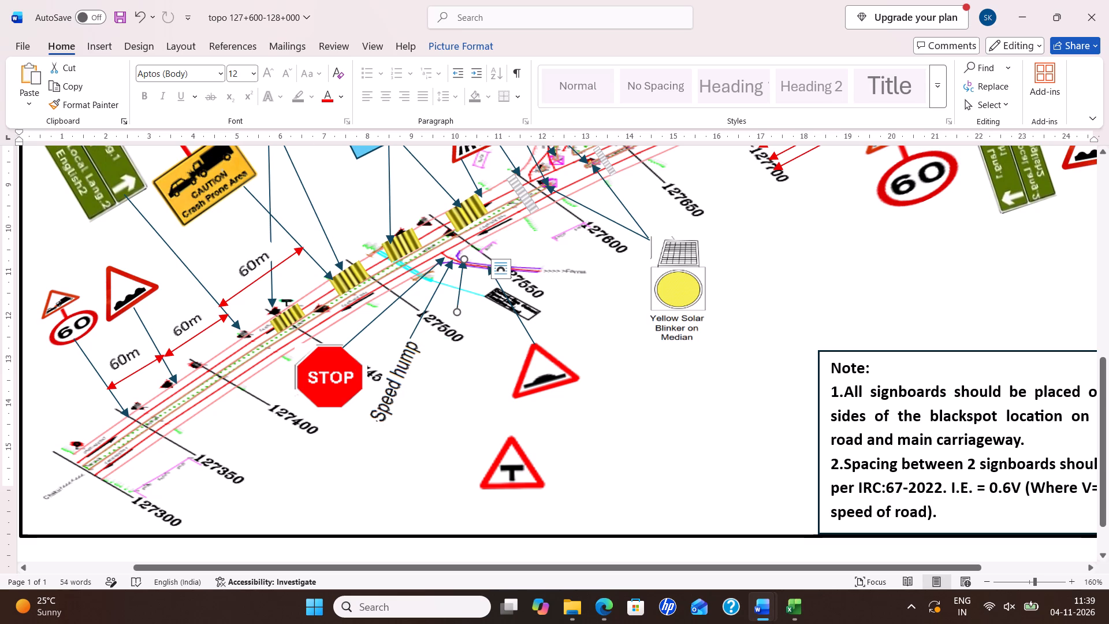
left_click_drag(457, 313, 466, 381)
left_click_drag(523, 477, 488, 441)
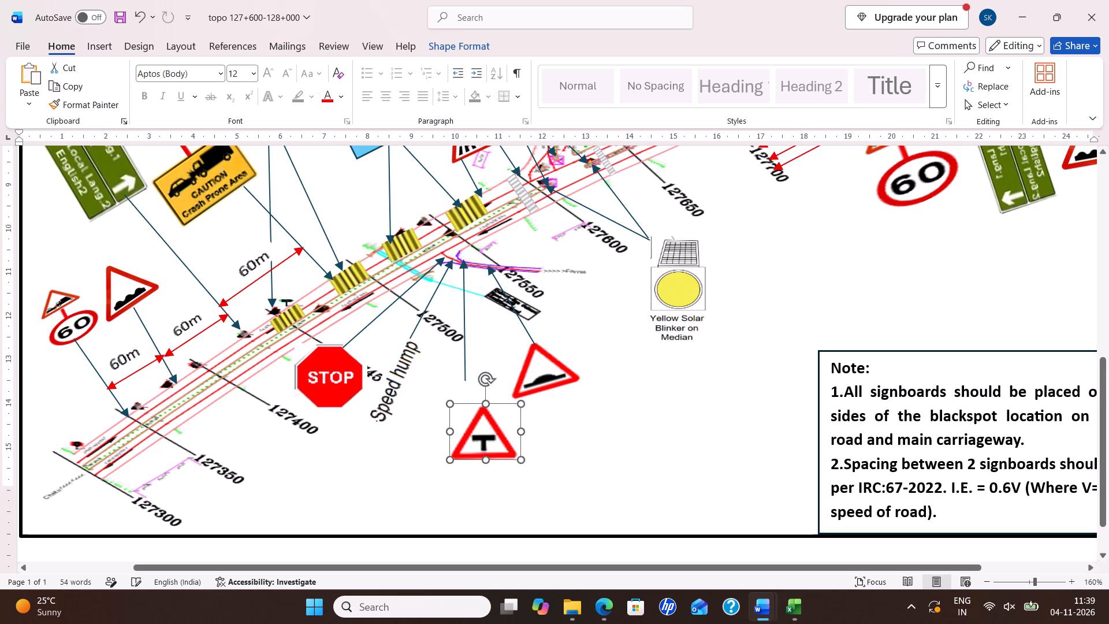
left_click_drag(488, 441, 477, 422)
left_click(645, 484)
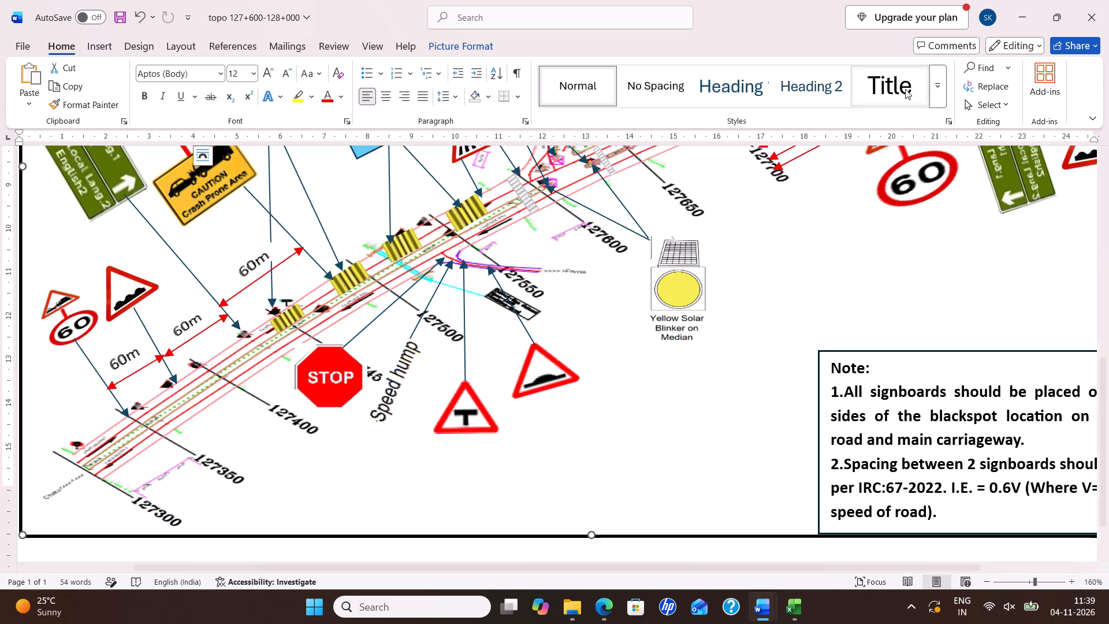
Delete the 60 speed sign, direction board, uneven-road sign and Crash Prone Area sign below the carriageway between 127750 and 127900.
scroll(728, 351, "up", 3)
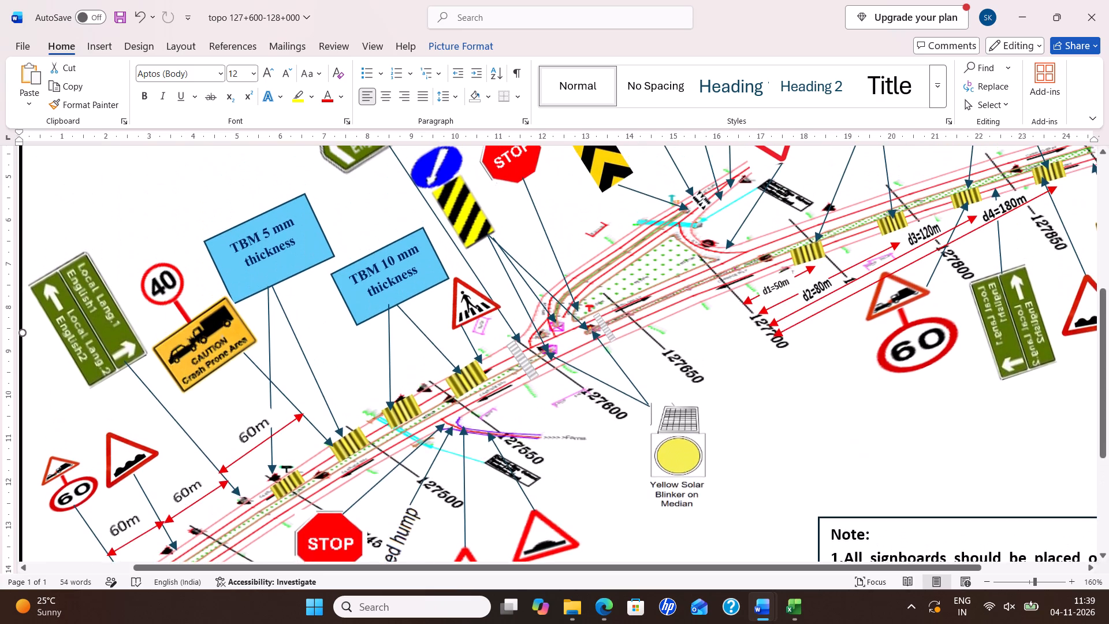
scroll(722, 350, "up", 2)
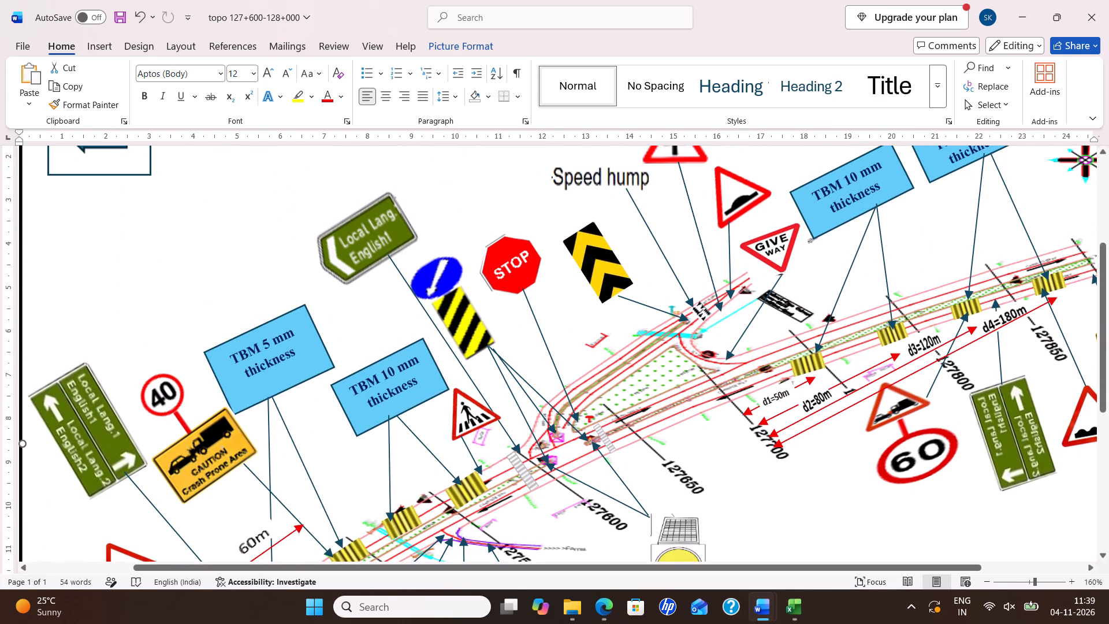
scroll(894, 344, "down", 1)
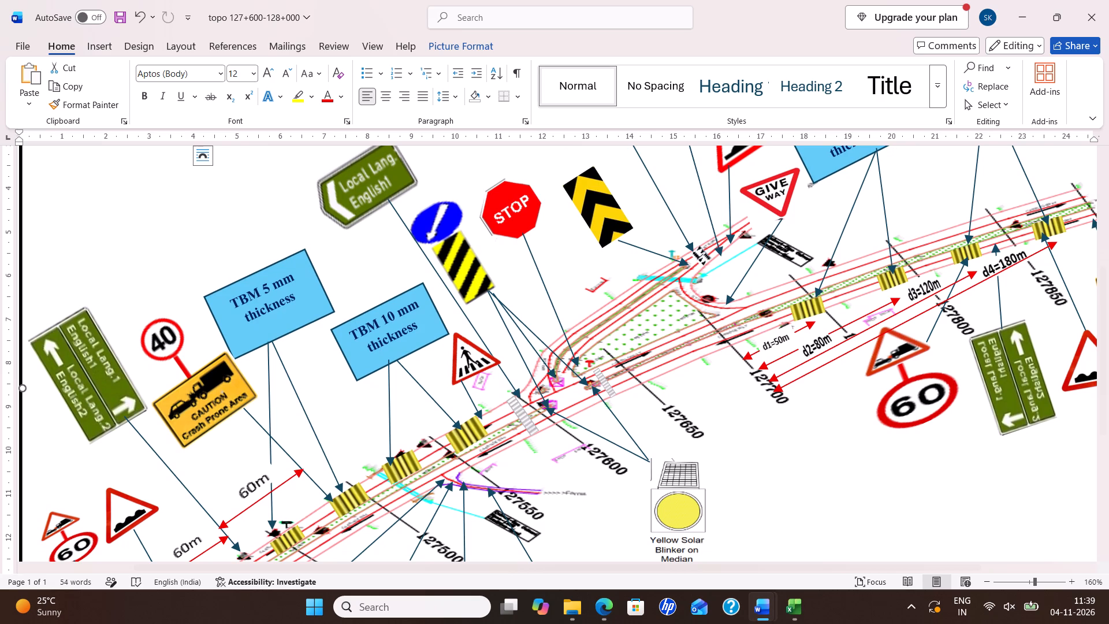
scroll(755, 367, "down", 3, "ctrl")
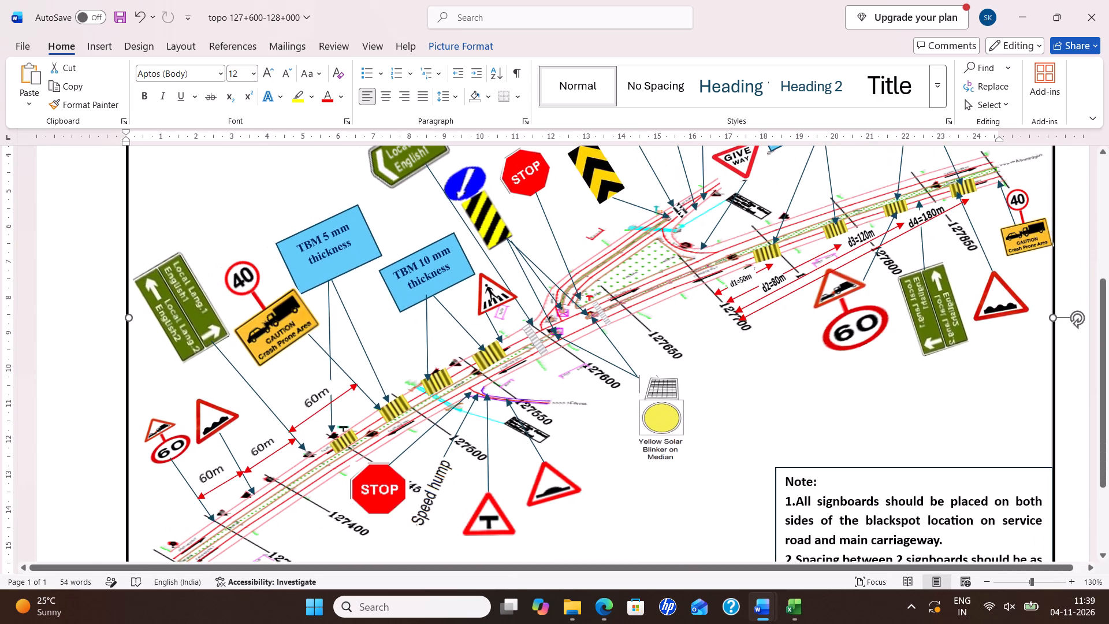
scroll(555, 333, "down", 2)
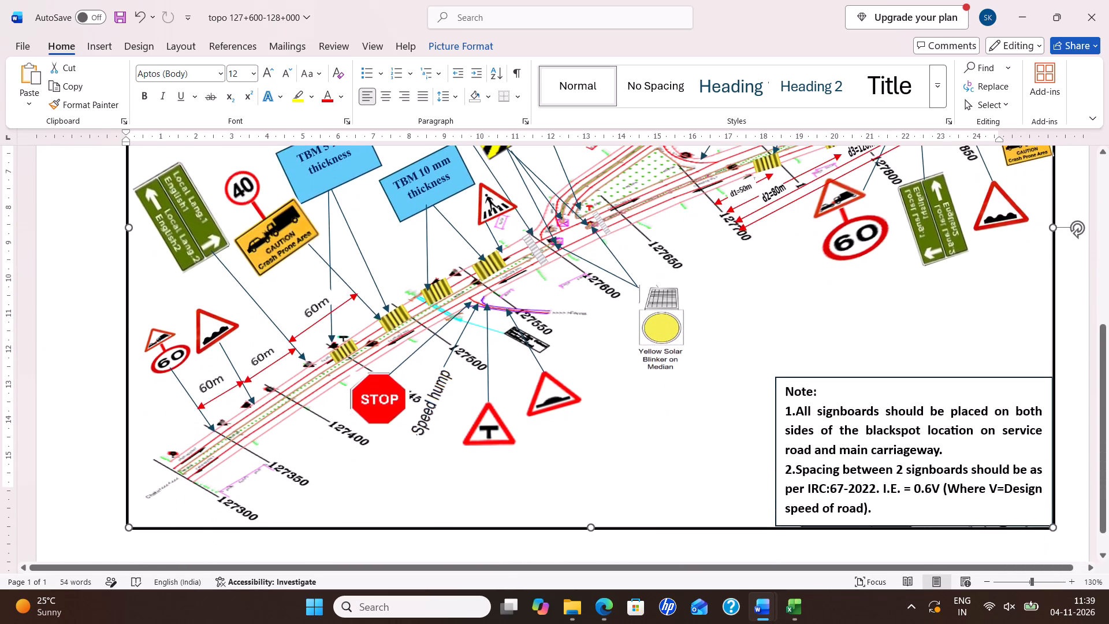
scroll(950, 360, "up", 2)
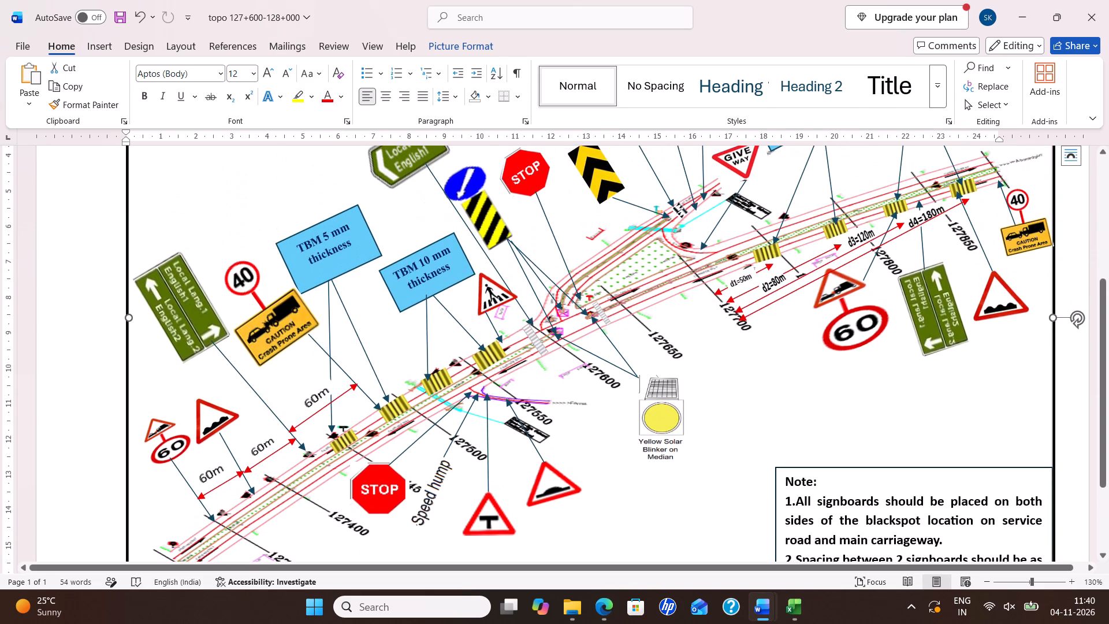
left_click(849, 315)
left_click(851, 315)
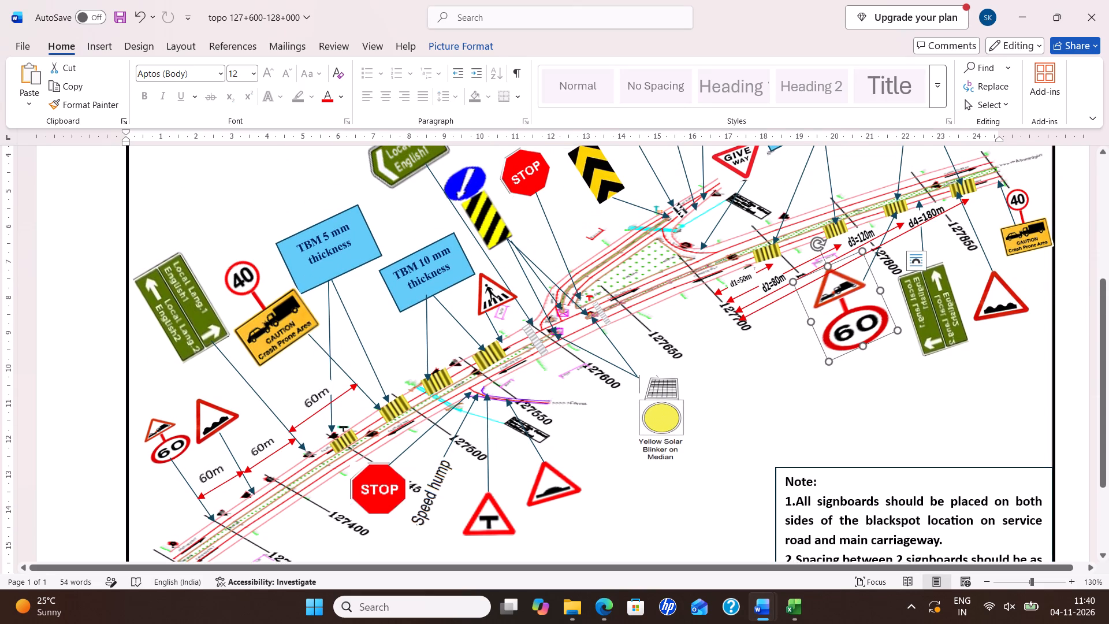
key("Delete")
left_click(935, 312)
key("Delete")
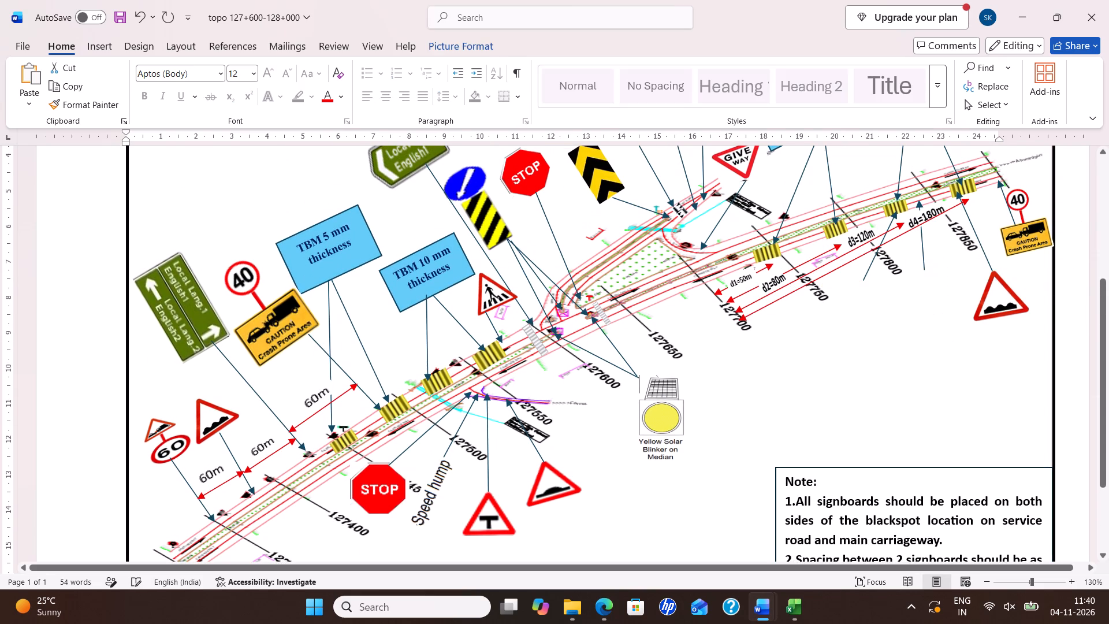
left_click(1005, 278)
key("Delete")
left_click(1026, 239)
key("Delete")
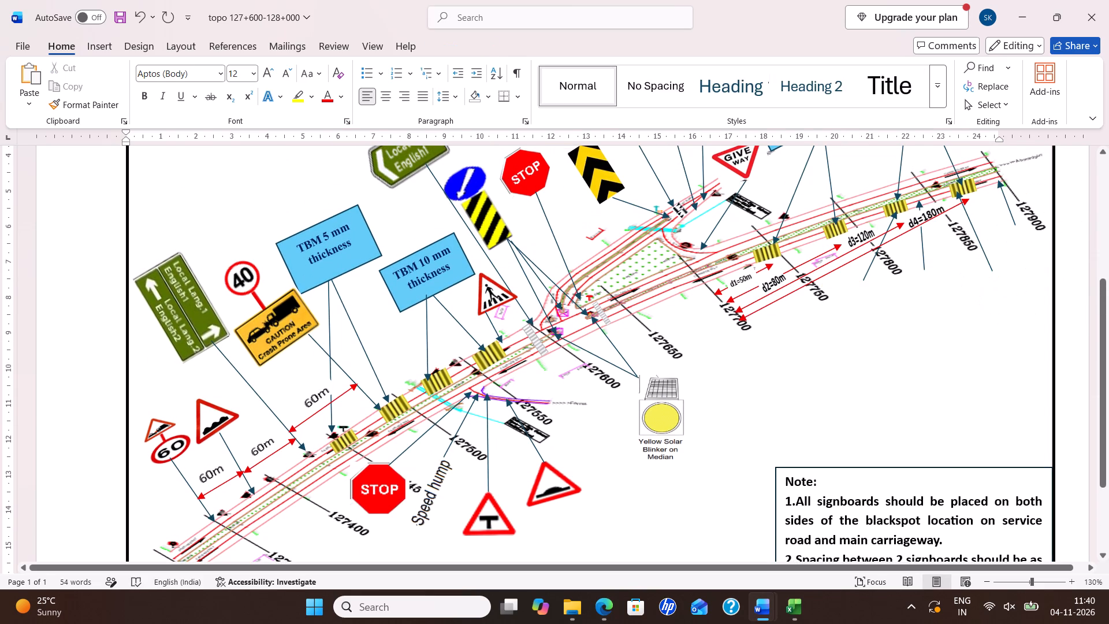
Delete the leftover leader arrows of the removed Crash Prone Area and uneven-road signs near 127850 and 127900.
left_click(1013, 221)
key("Delete")
left_click(978, 239)
key("Delete")
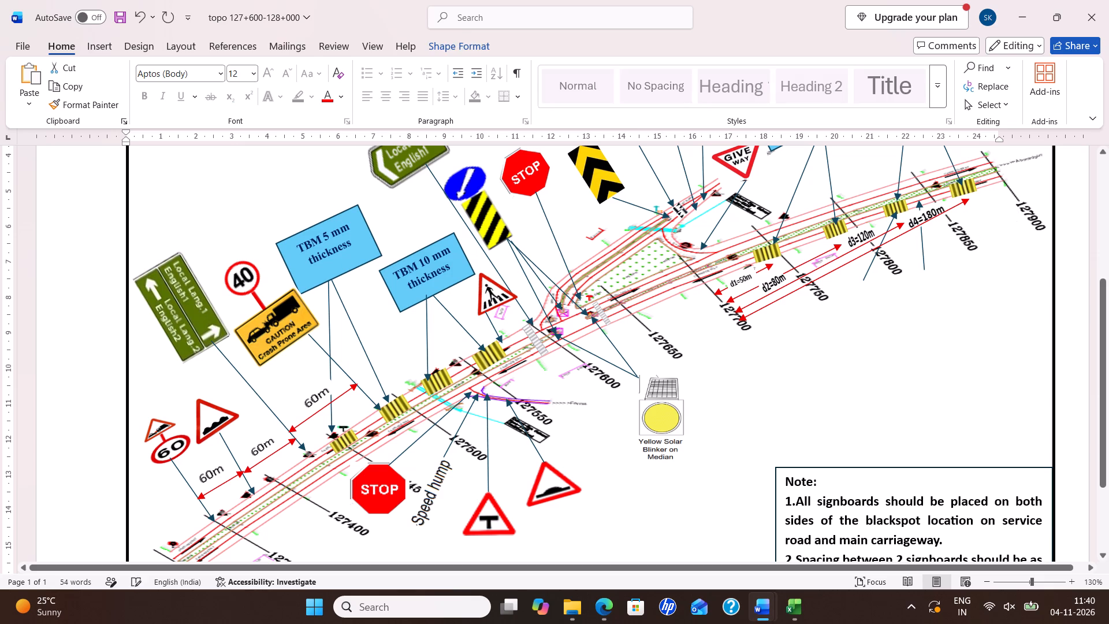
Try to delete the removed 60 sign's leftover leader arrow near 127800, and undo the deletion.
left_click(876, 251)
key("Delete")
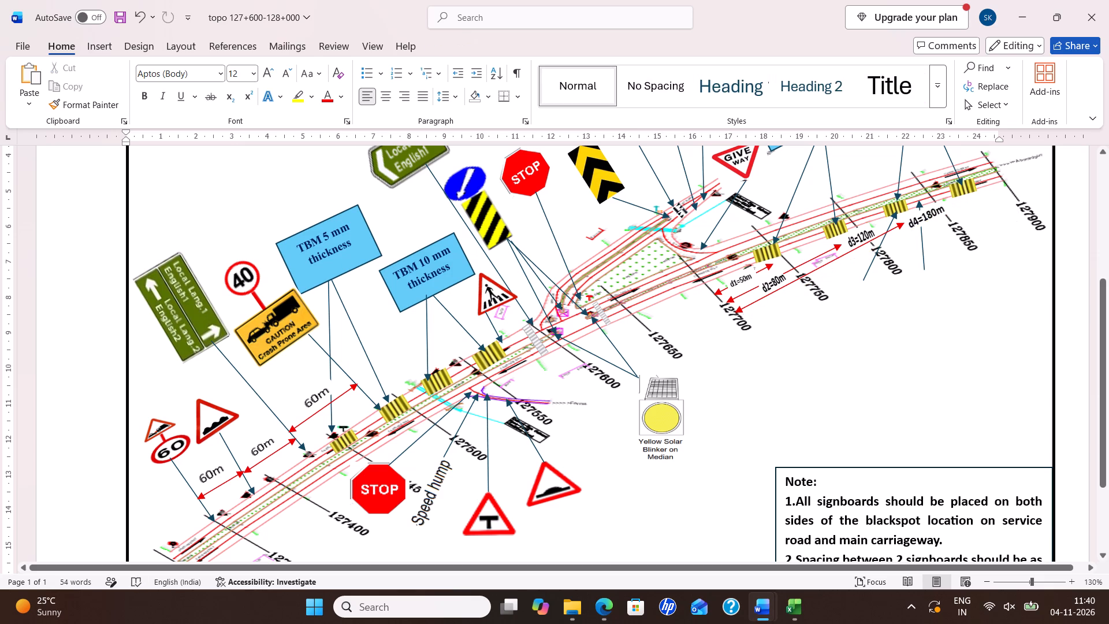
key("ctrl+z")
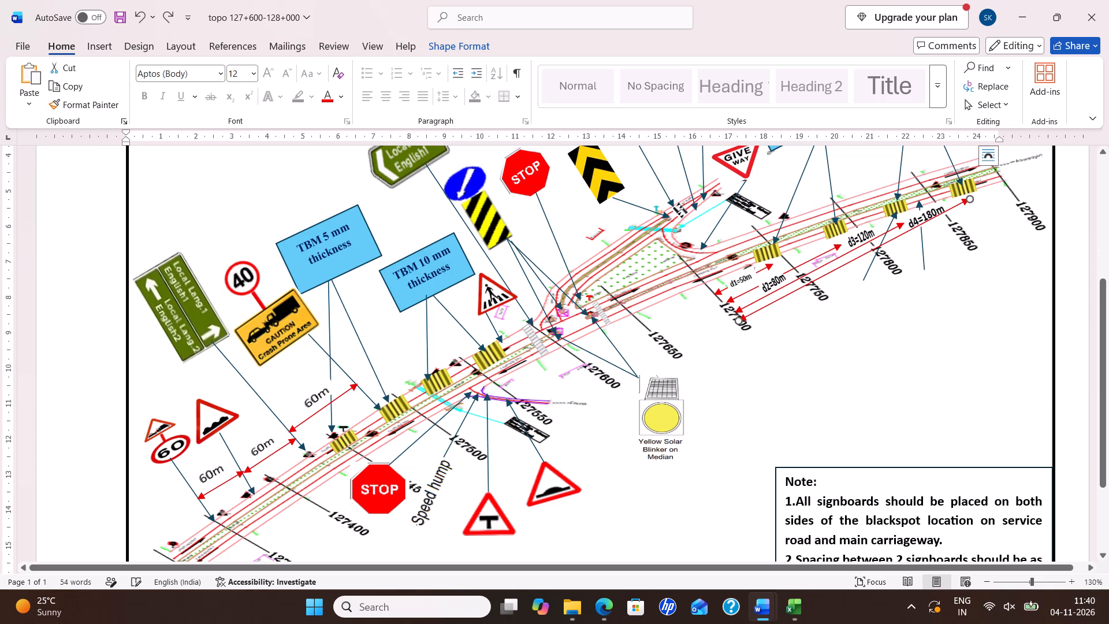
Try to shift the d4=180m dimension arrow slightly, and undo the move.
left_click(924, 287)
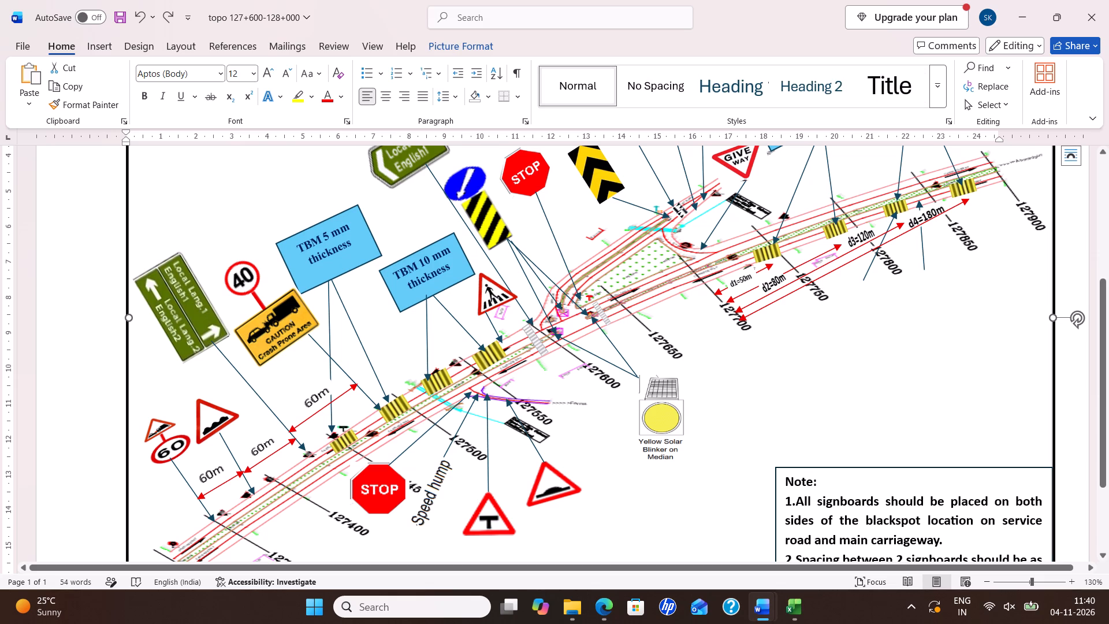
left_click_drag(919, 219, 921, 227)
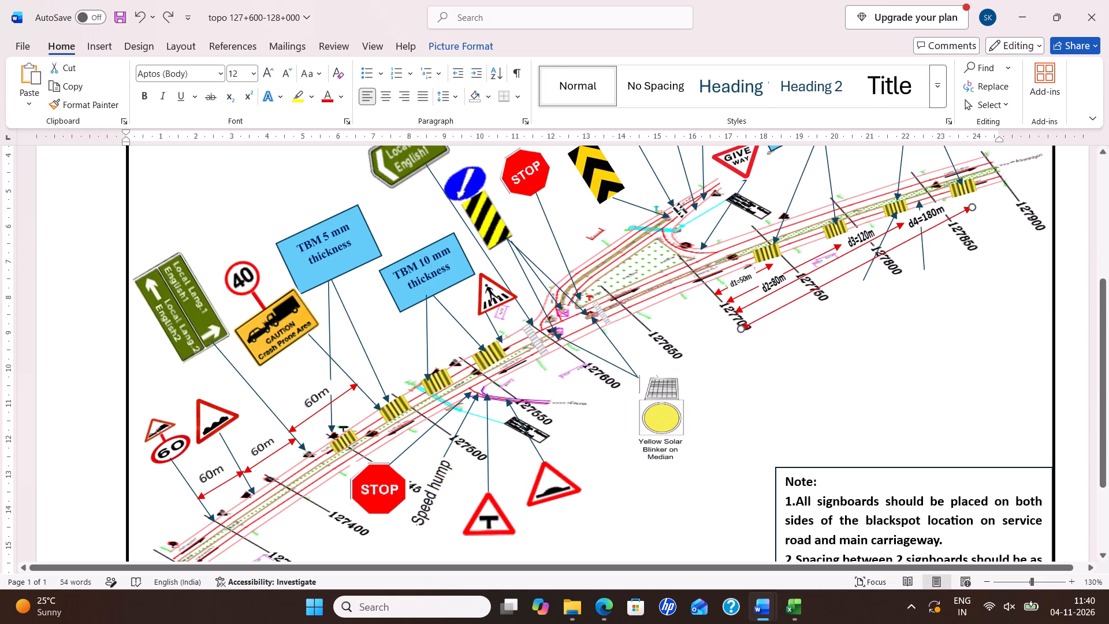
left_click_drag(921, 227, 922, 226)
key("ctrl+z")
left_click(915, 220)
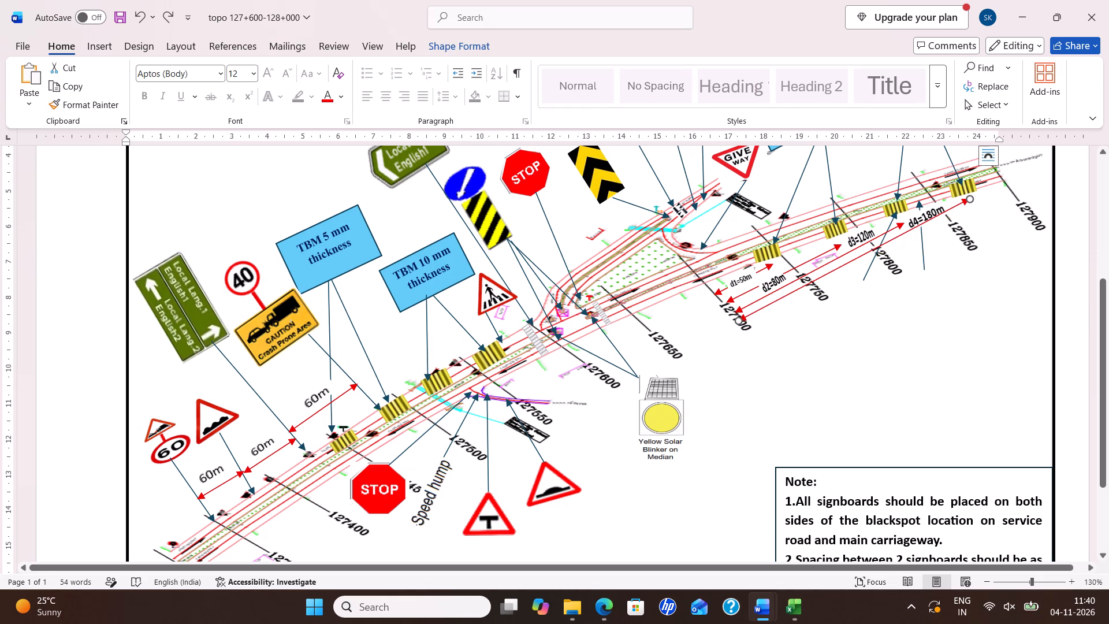
Send the red d4=180m dimension arrow to the back, behind its label.
left_click(916, 218)
left_click(957, 269)
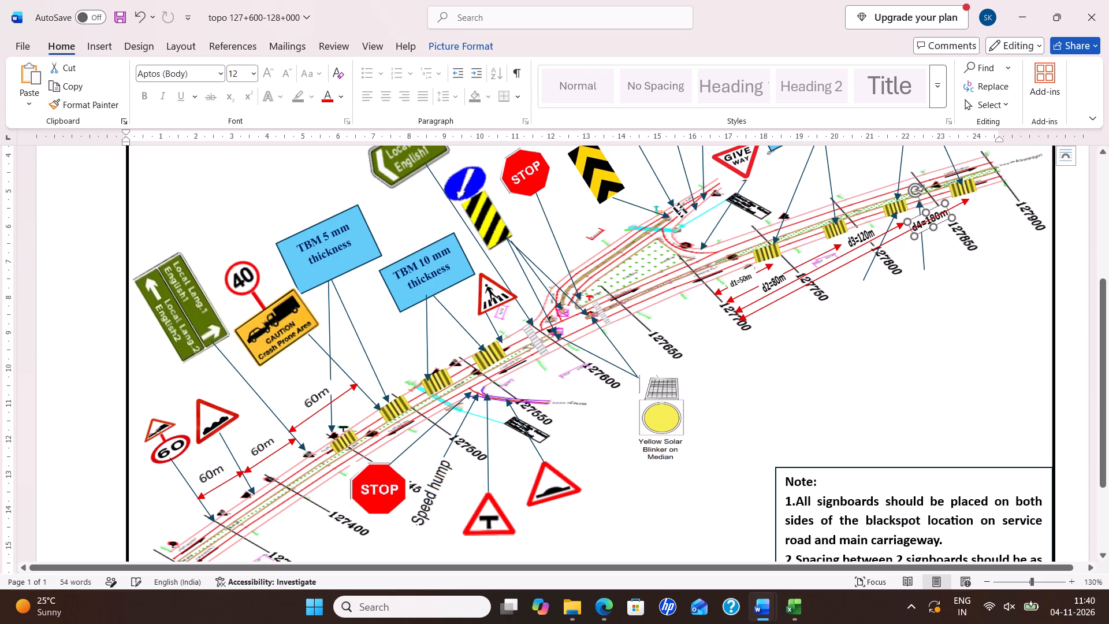
right_click(925, 222)
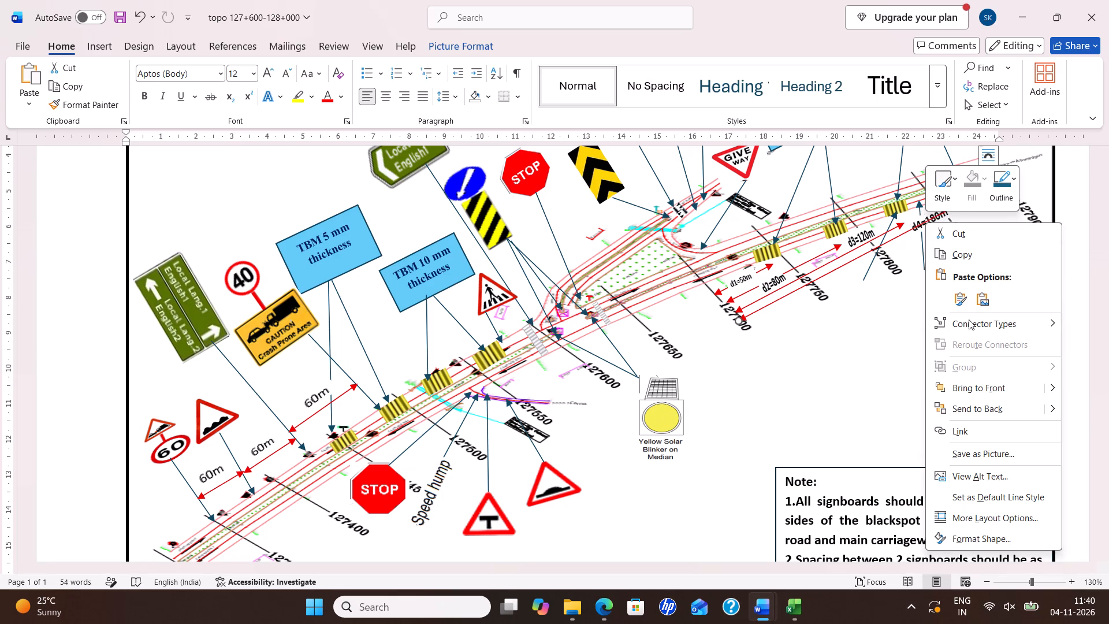
left_click(967, 407)
Nudge the d3=120m label slightly down onto its dimension arrow and send that arrow to the back, behind the label.
left_click(855, 240)
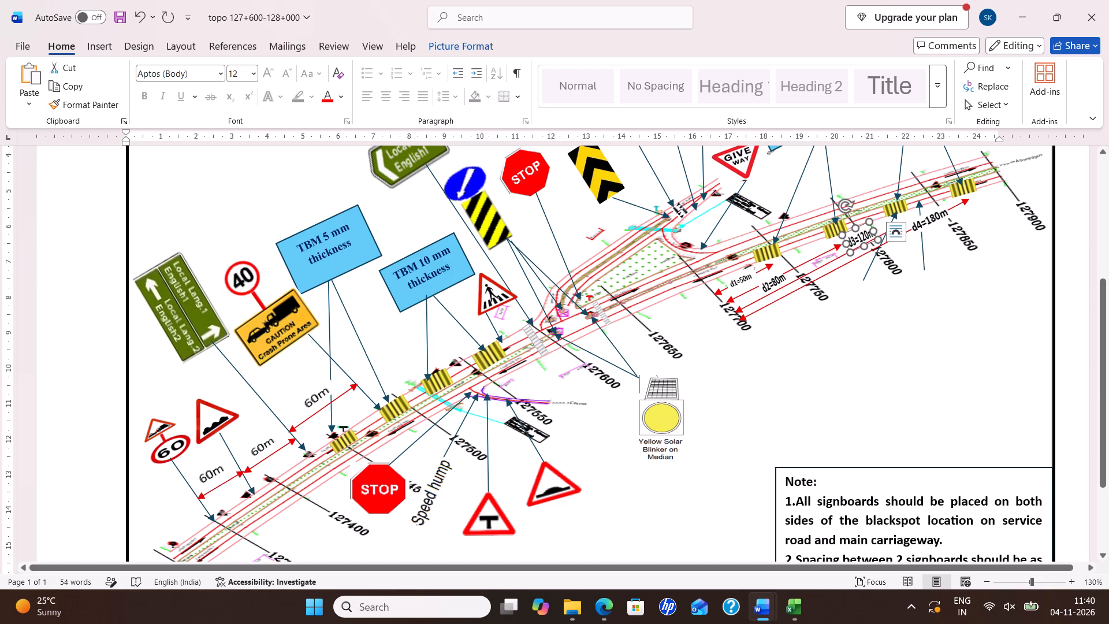
left_click_drag(855, 240, 857, 247)
right_click(860, 248)
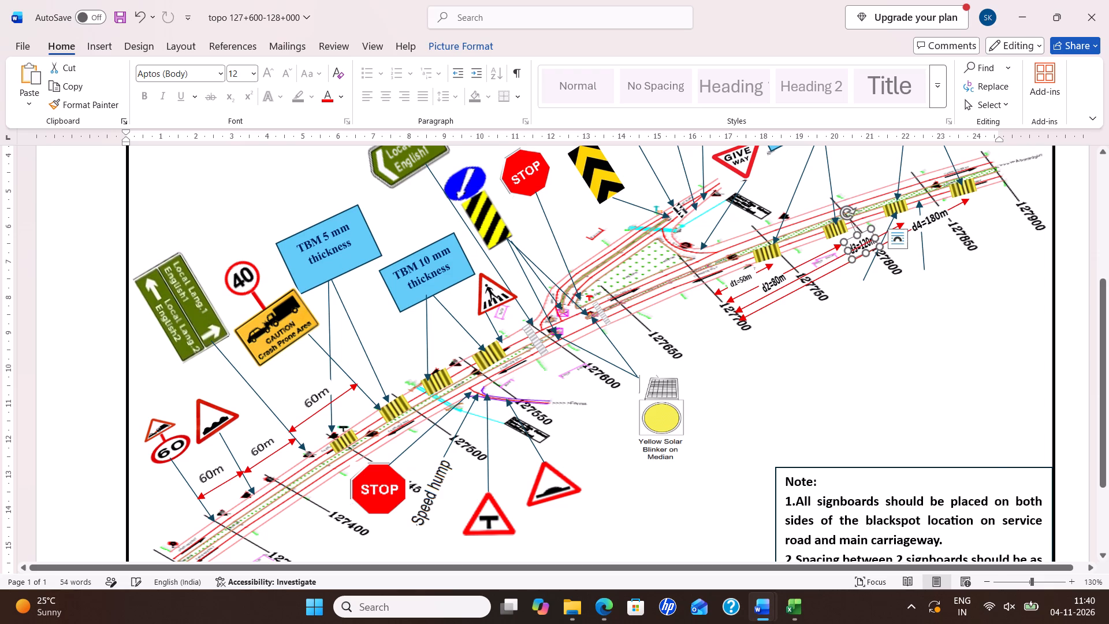
left_click(904, 437)
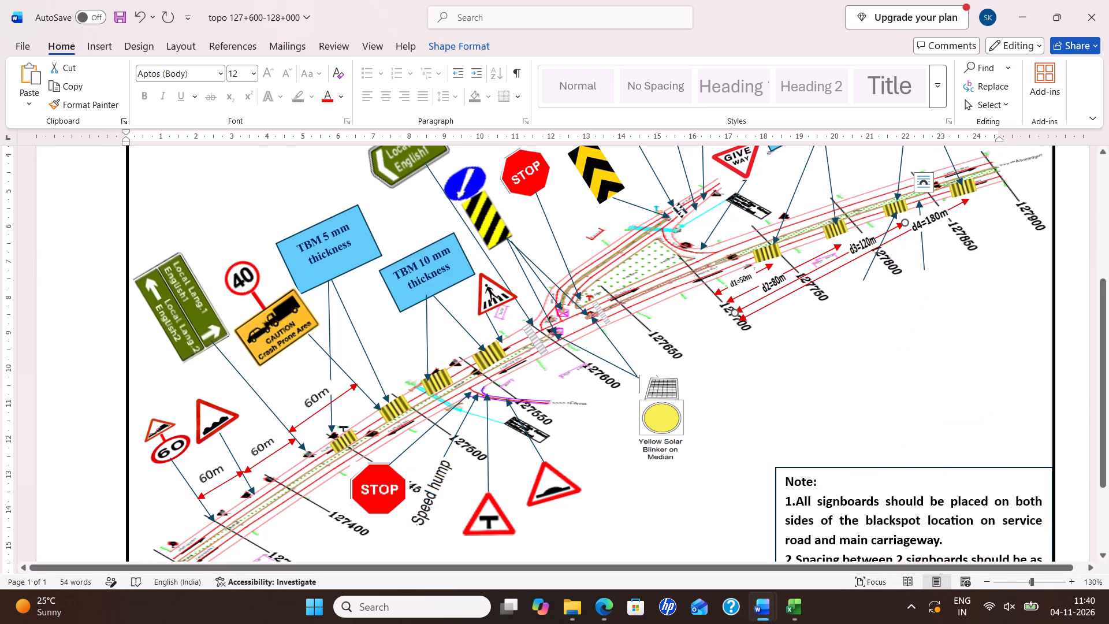
left_click(946, 351)
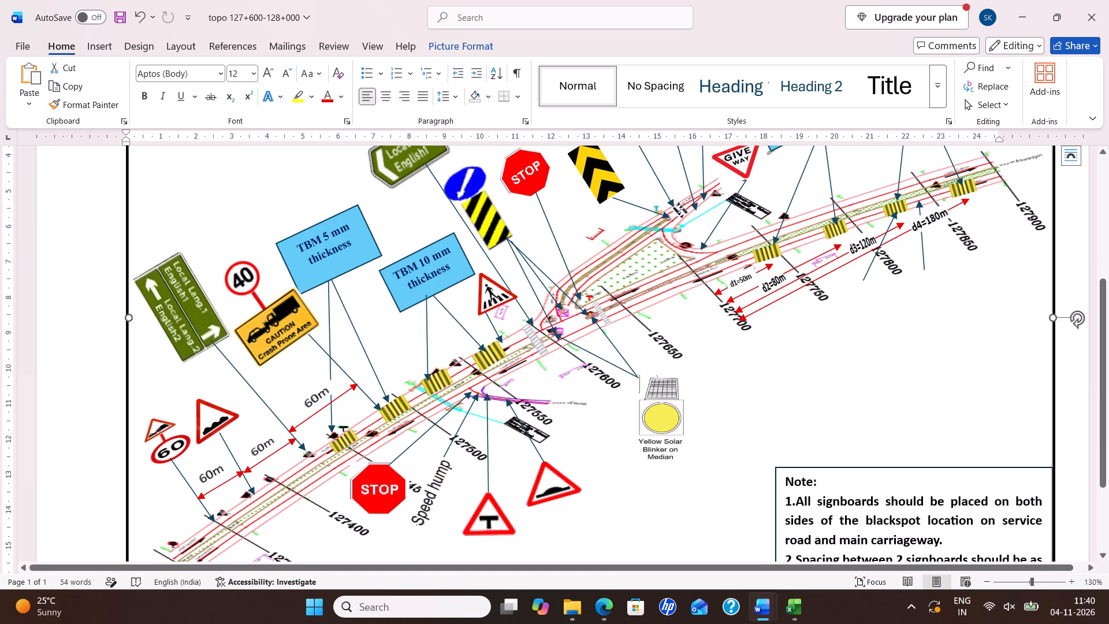
Shift the Yellow Solar Blinker on Median picture slightly to the left, below the carriageway near 127650.
left_click_drag(667, 415, 659, 415)
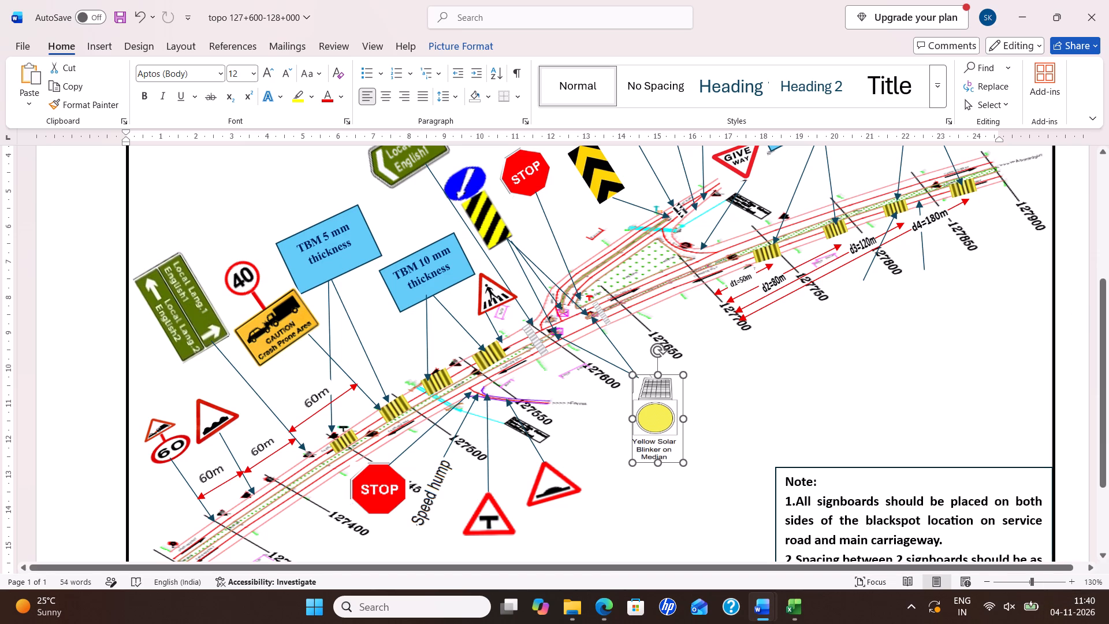
left_click_drag(659, 415, 658, 415)
left_click(766, 361)
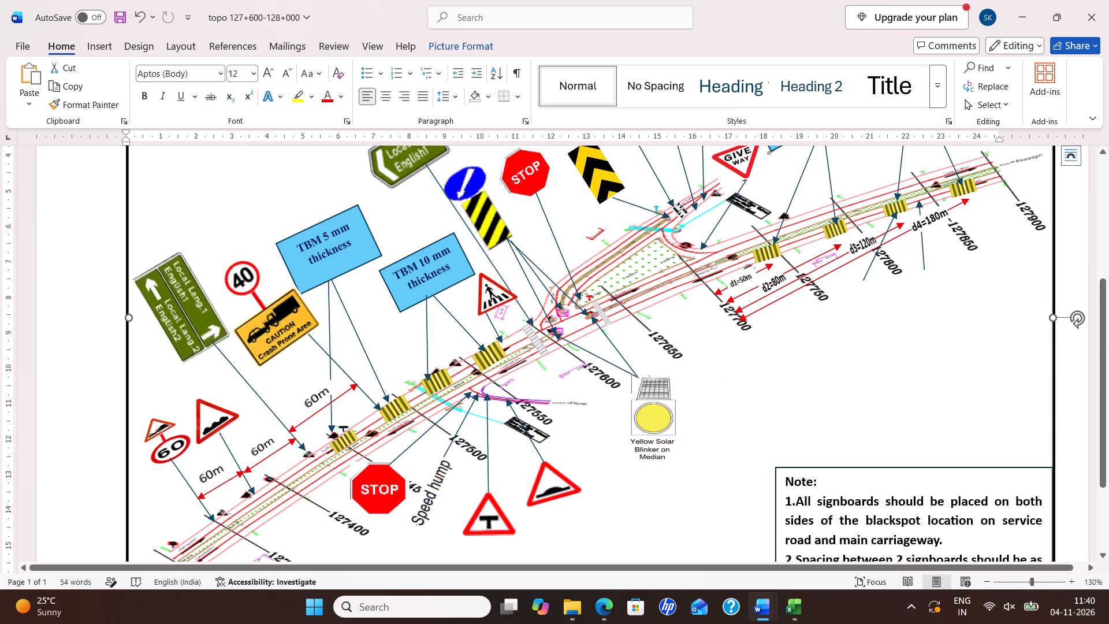
Move the yellow TBM strip just before 127750 back along the lower carriageway to between 127650 and 127700.
left_click_drag(765, 254, 672, 282)
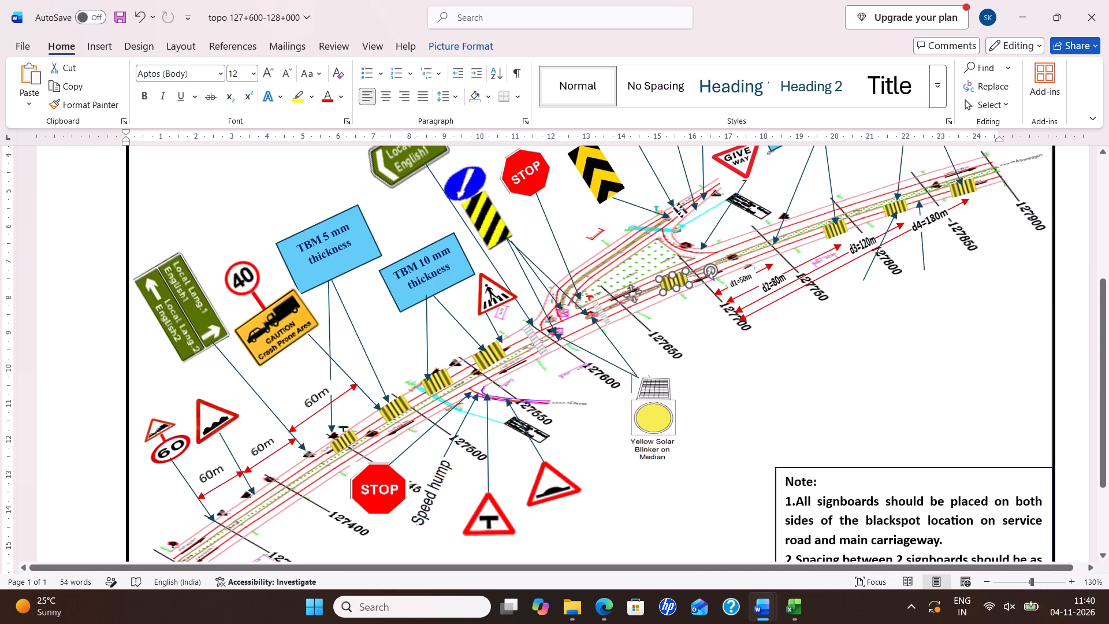
left_click_drag(672, 282, 678, 287)
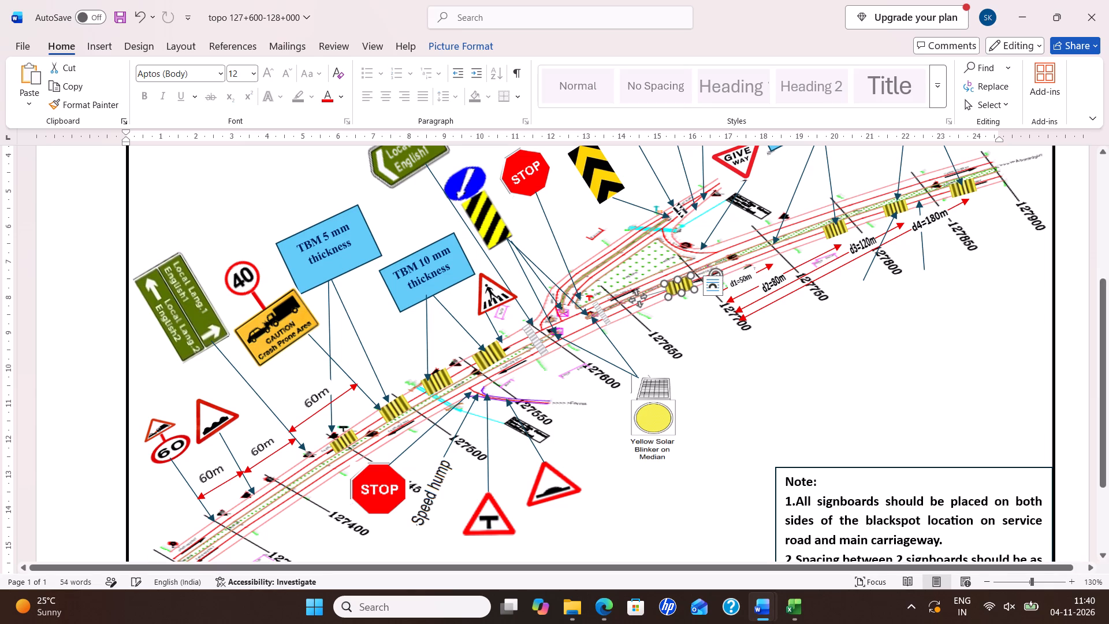
left_click(714, 274)
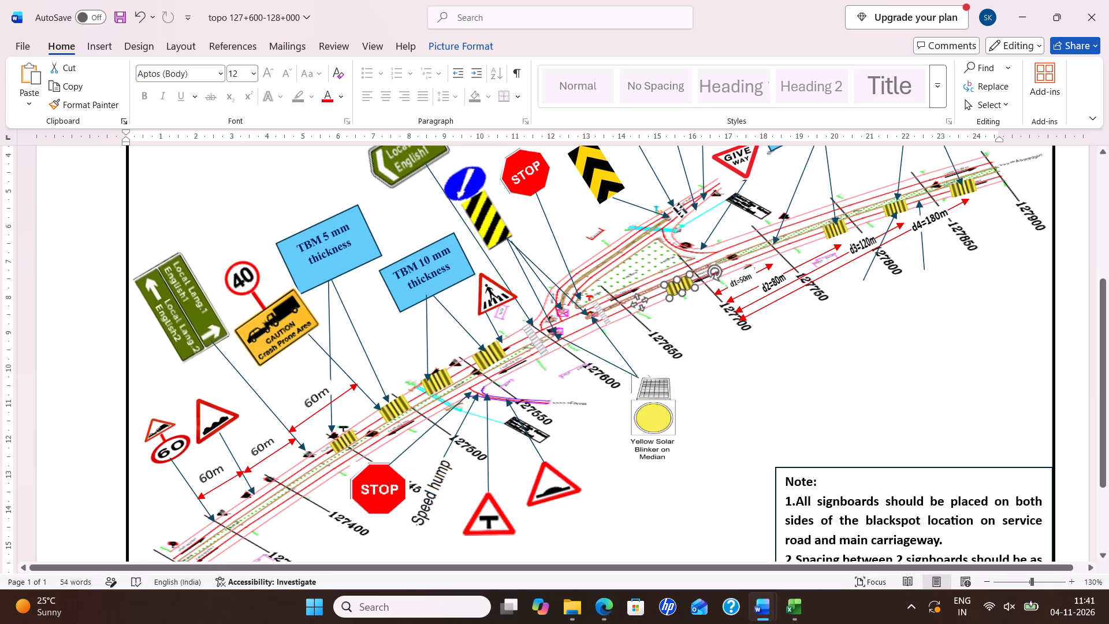
left_click_drag(701, 356, 708, 354)
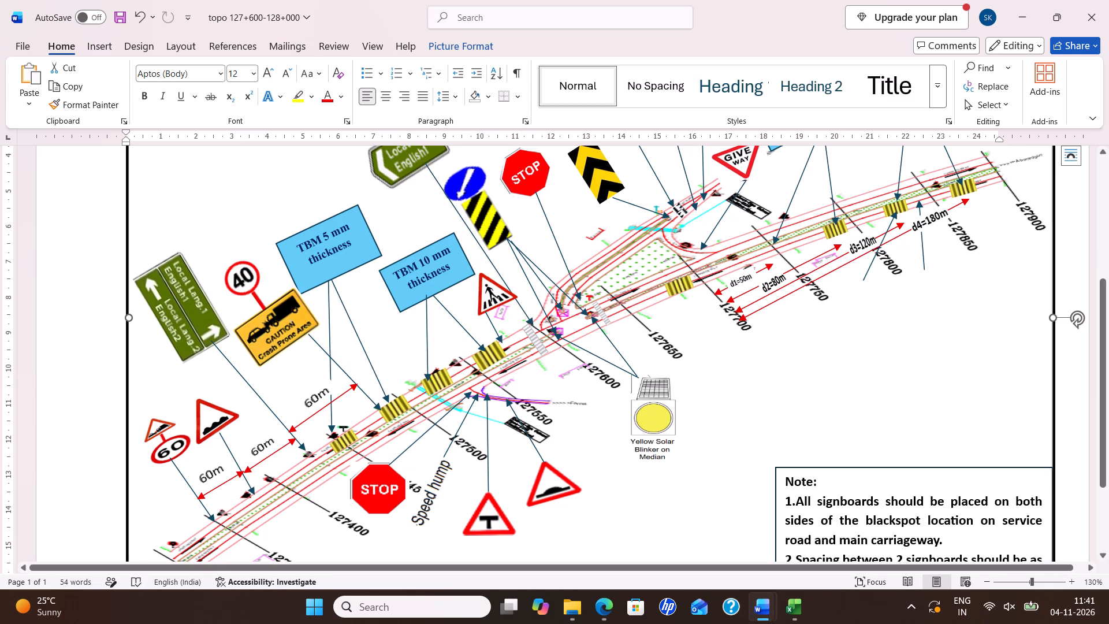
Move the yellow TBM strip just before 127800 back along the lower carriageway to between 127700 and 127750.
left_click_drag(829, 228, 747, 255)
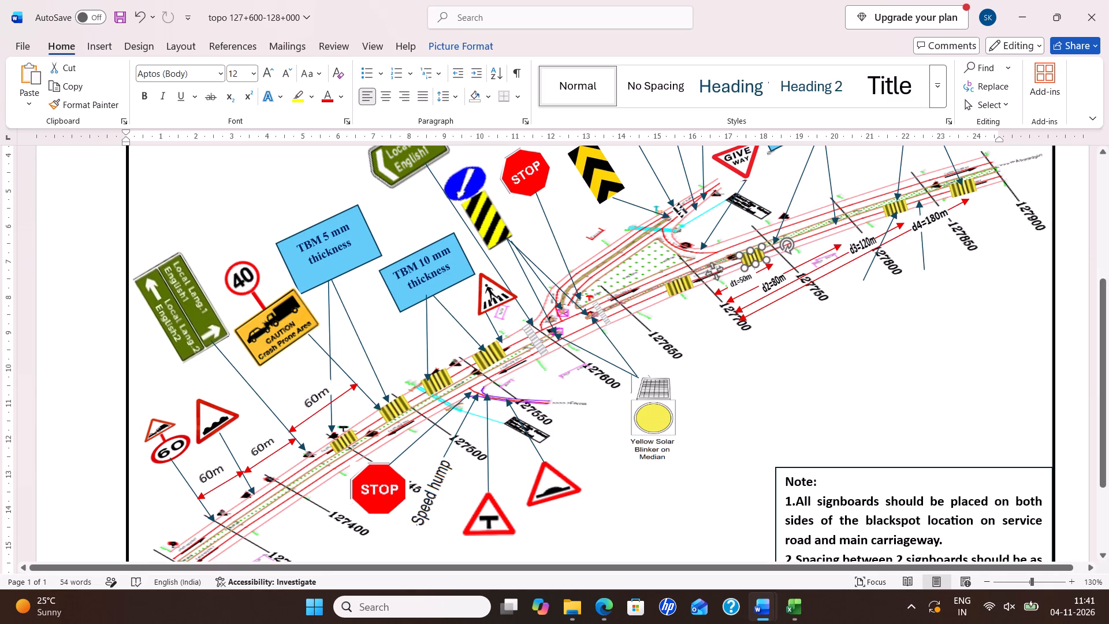
left_click_drag(747, 255, 747, 257)
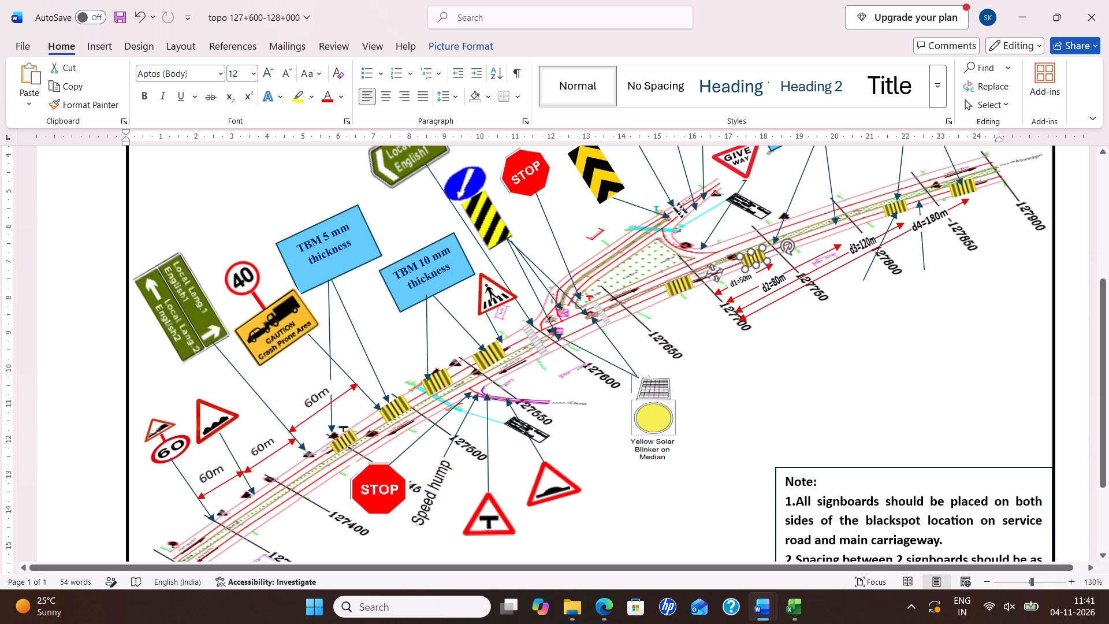
left_click_drag(747, 257, 745, 257)
left_click(793, 373)
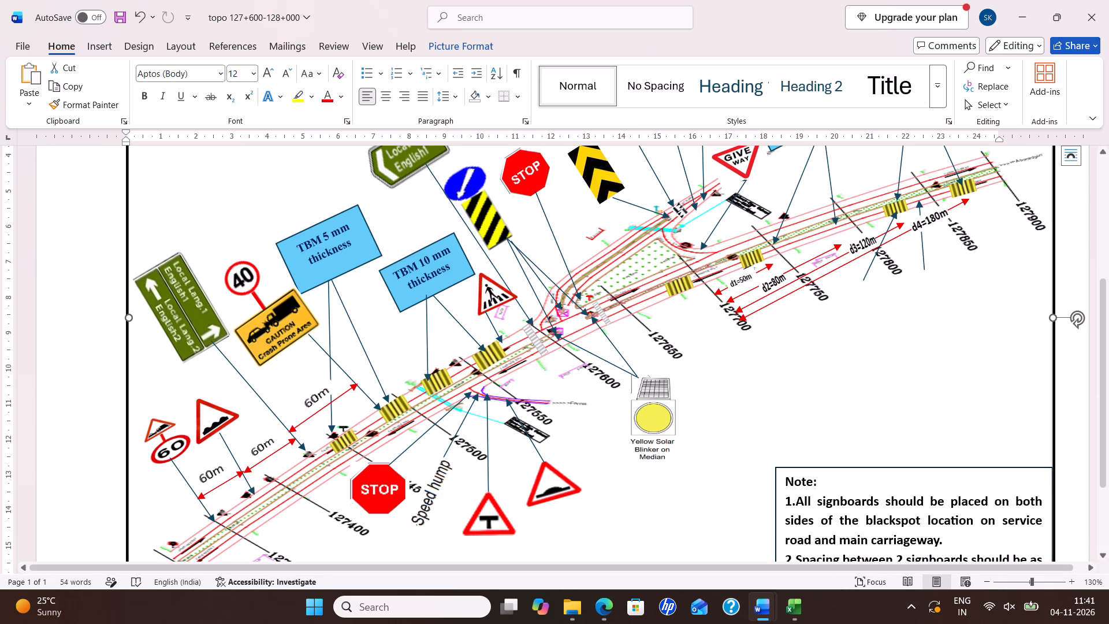
Move the yellow TBM strip just before 127850 back along the lower carriageway to between 127750 and 127800.
left_click_drag(894, 205, 817, 228)
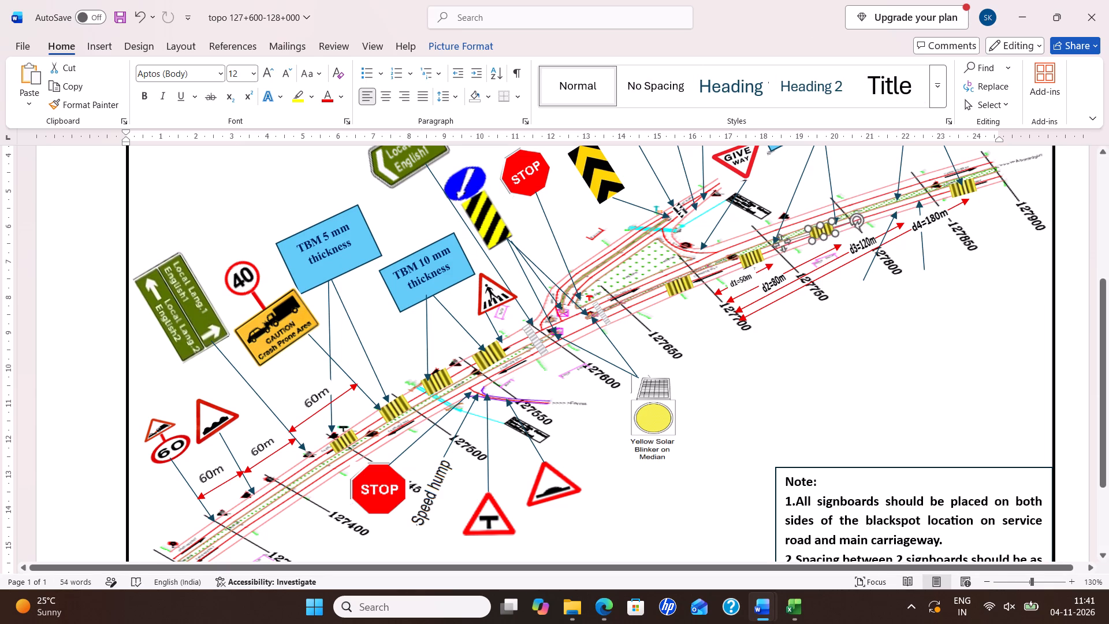
left_click_drag(817, 228, 809, 233)
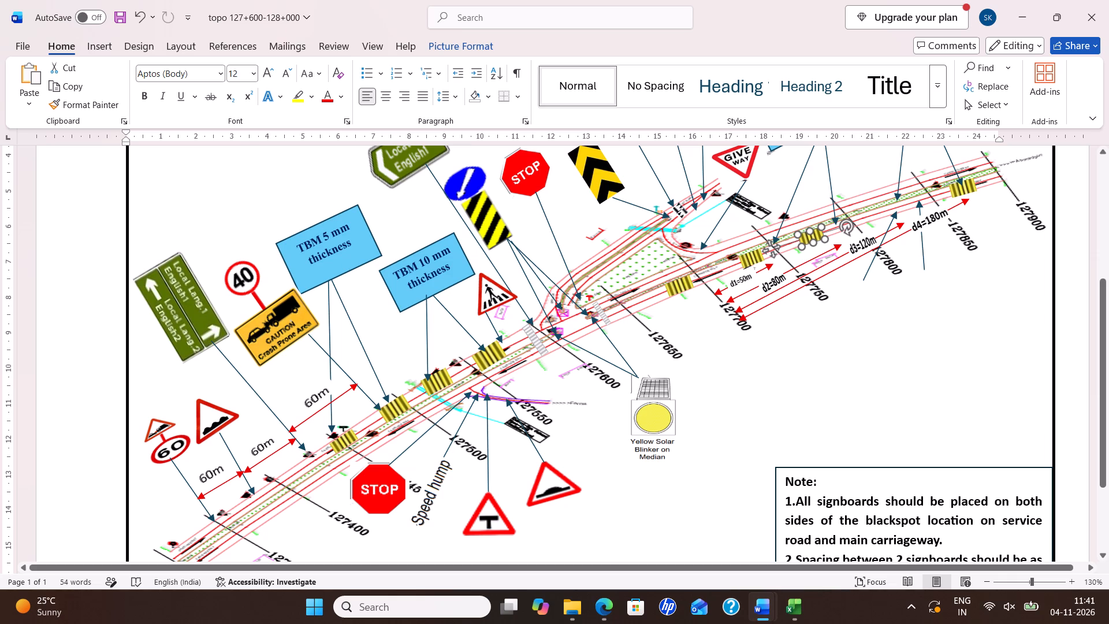
left_click_drag(809, 233, 815, 233)
left_click(858, 315)
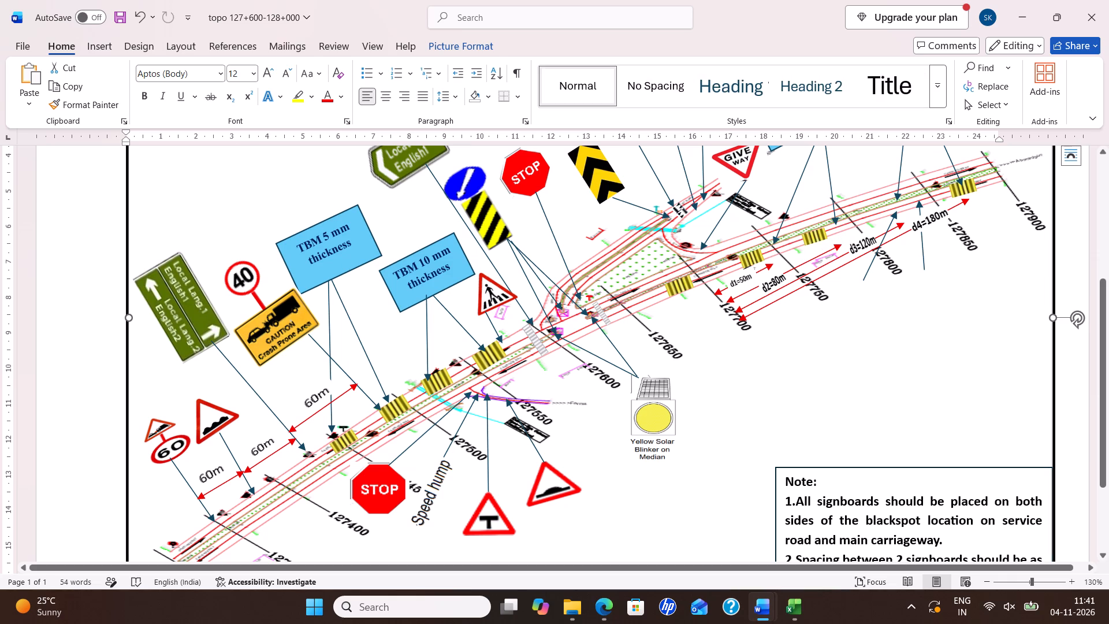
left_click(813, 239)
Move the last yellow TBM strip, between 127850 and 127900, back along the lower carriageway to between 127800 and 127850.
left_click_drag(960, 189, 926, 207)
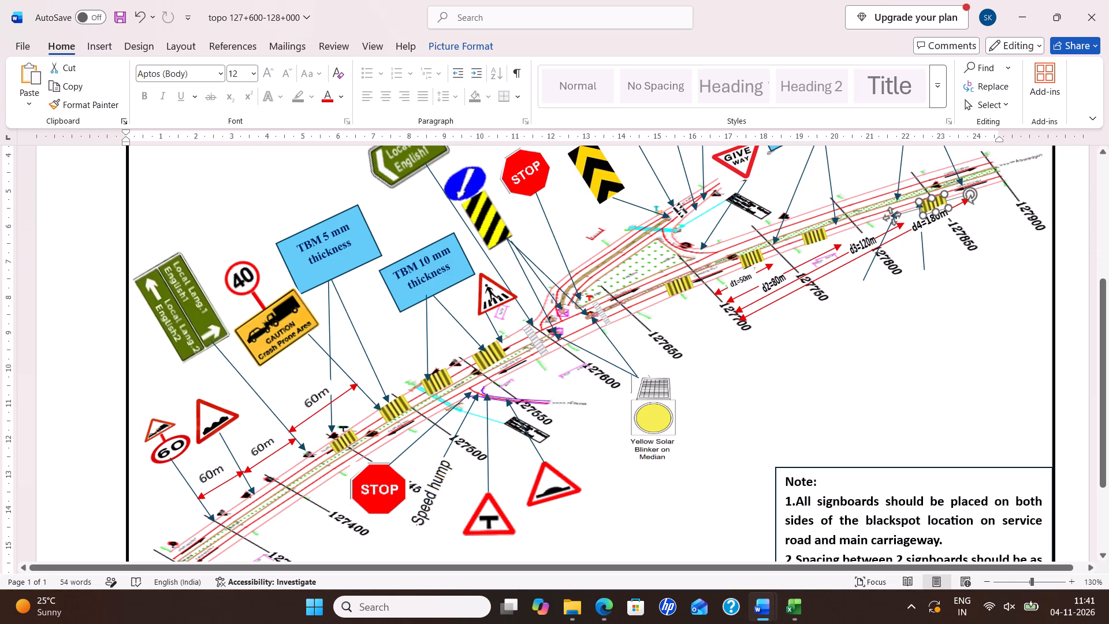
left_click_drag(926, 207, 880, 214)
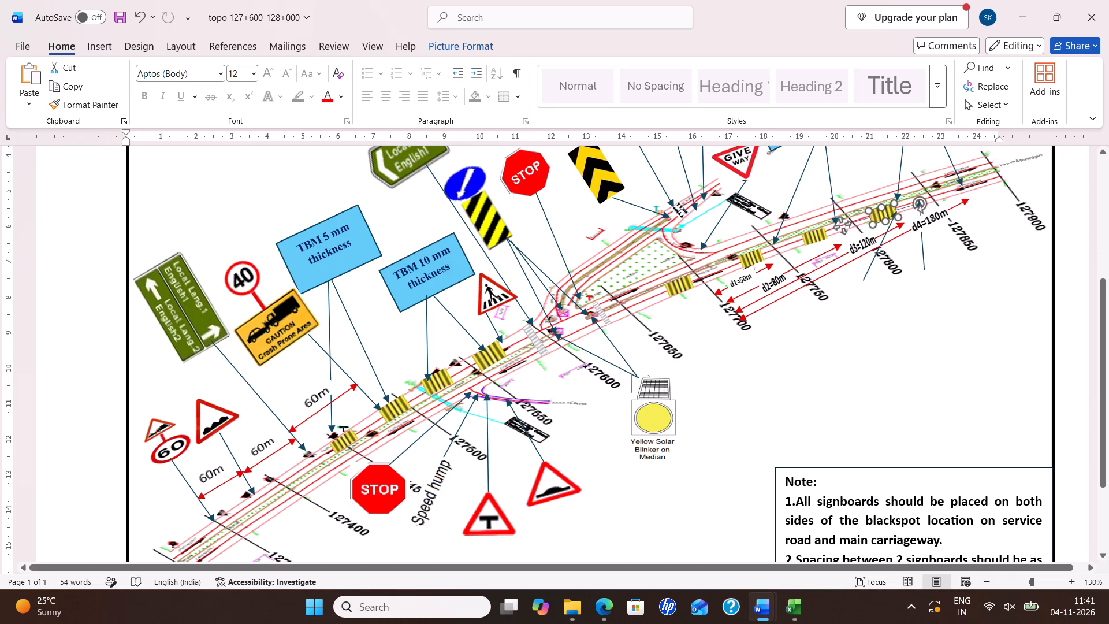
left_click_drag(880, 214, 887, 214)
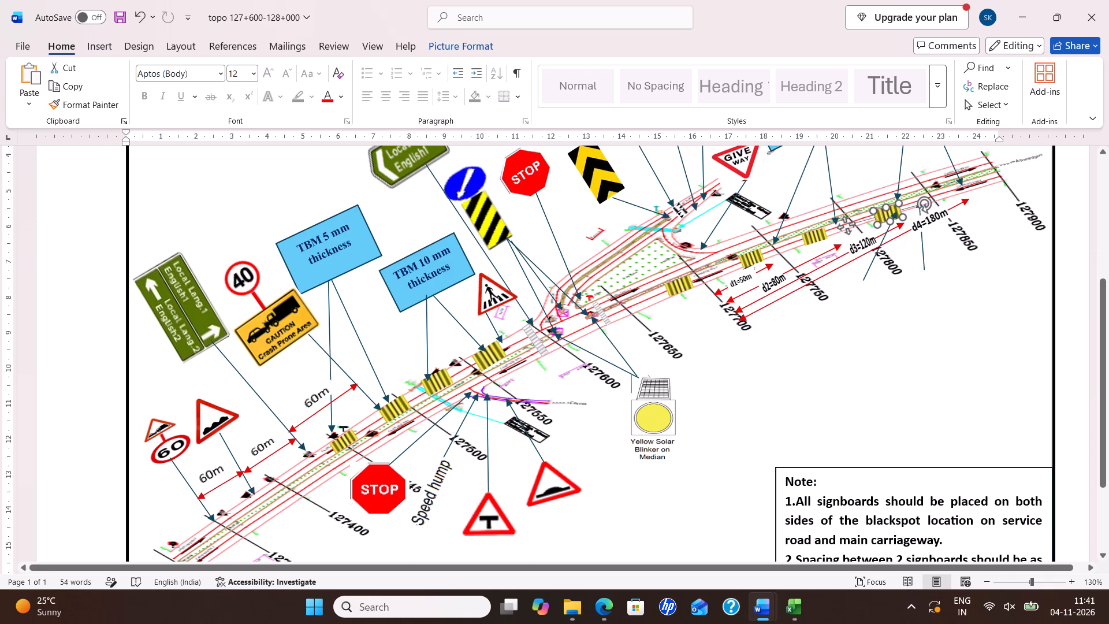
left_click(938, 328)
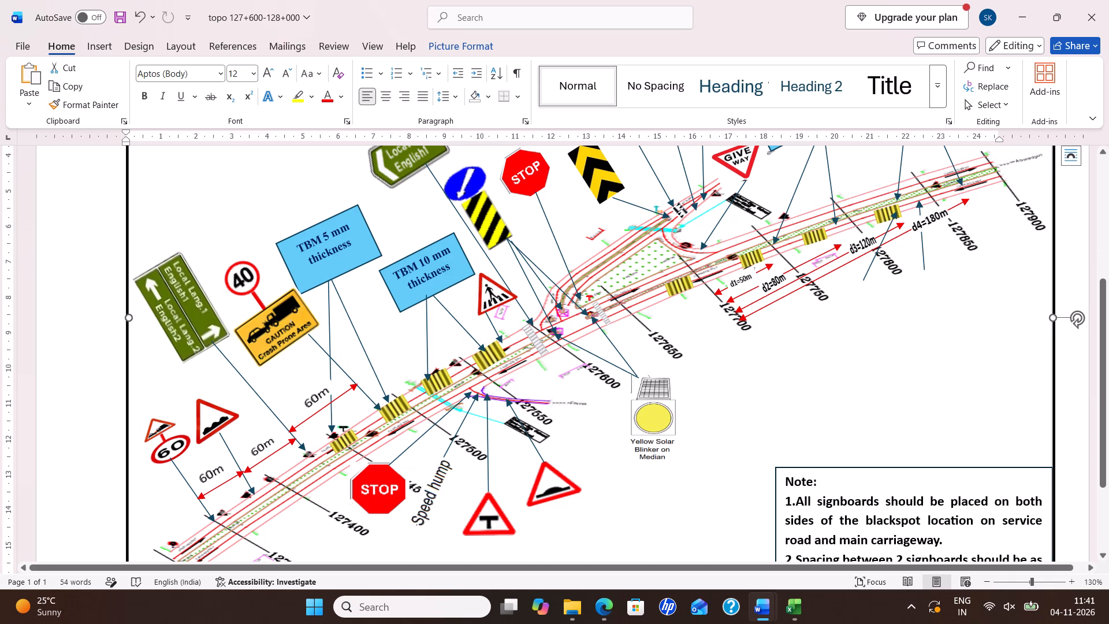
left_click_drag(887, 210, 875, 211)
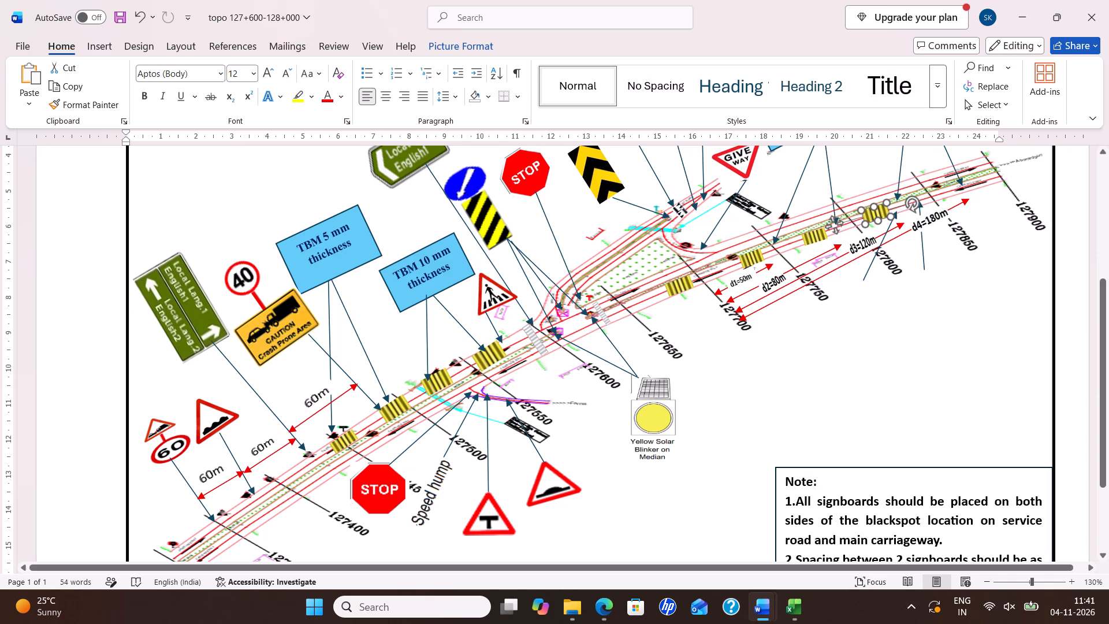
left_click_drag(875, 211, 876, 213)
left_click(924, 271)
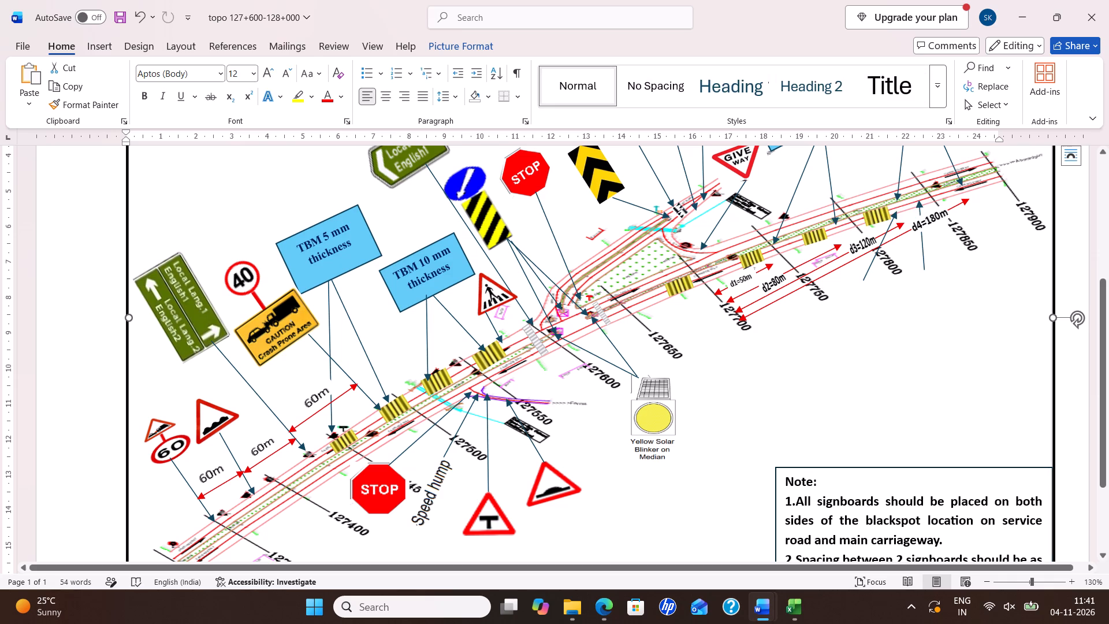